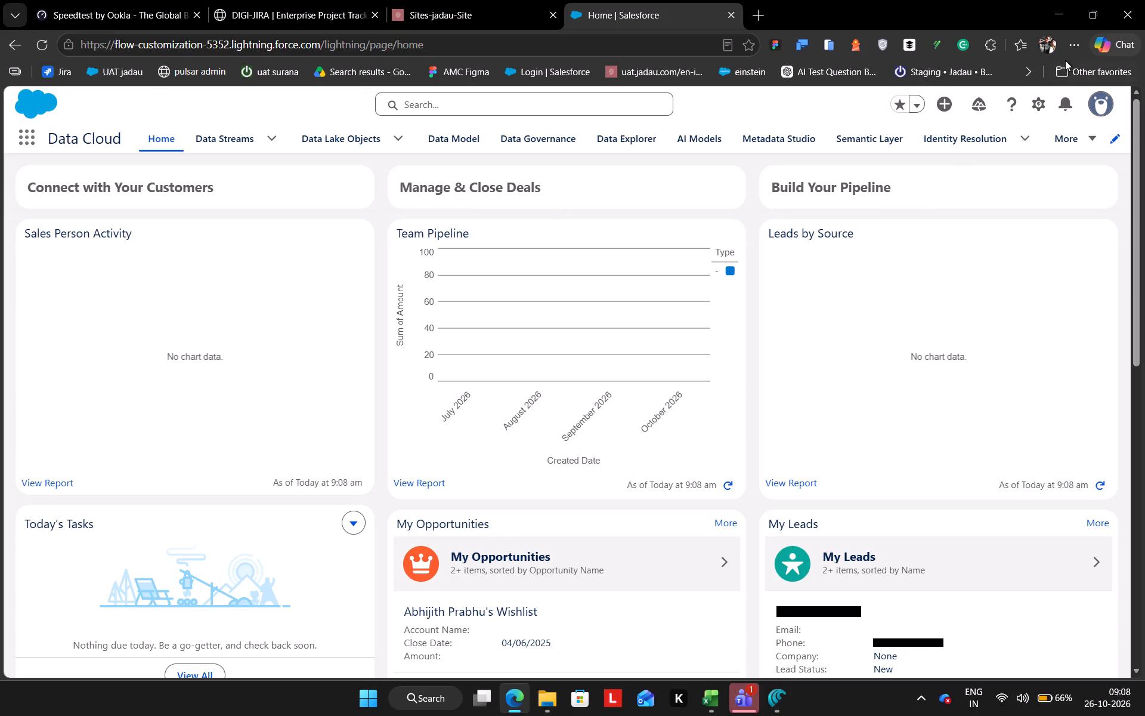
Open Setup for the current app.
{"action": "left_click", "coordinate": [1037, 100]}
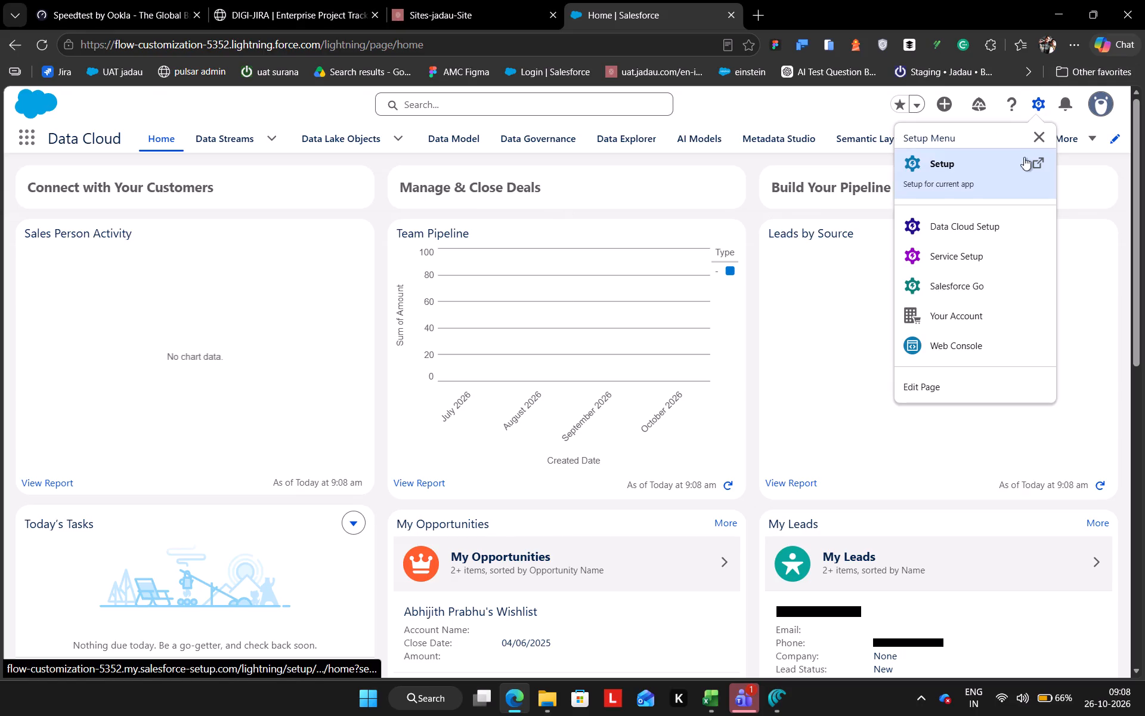
{"action": "left_click", "coordinate": [955, 183]}
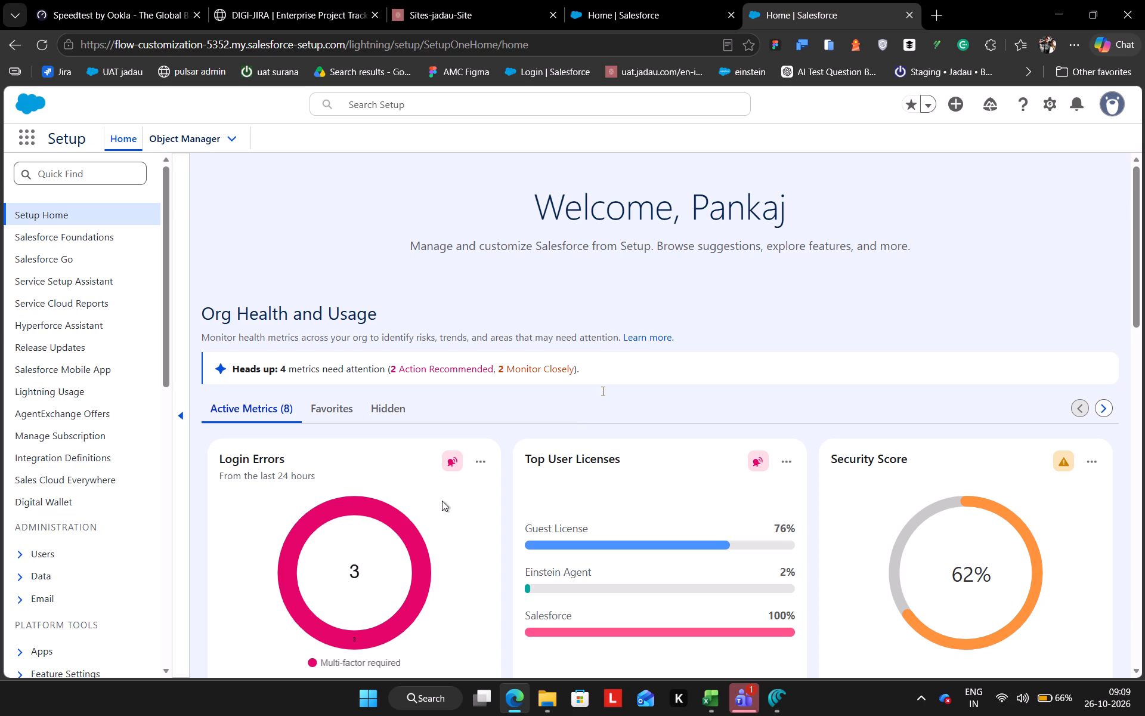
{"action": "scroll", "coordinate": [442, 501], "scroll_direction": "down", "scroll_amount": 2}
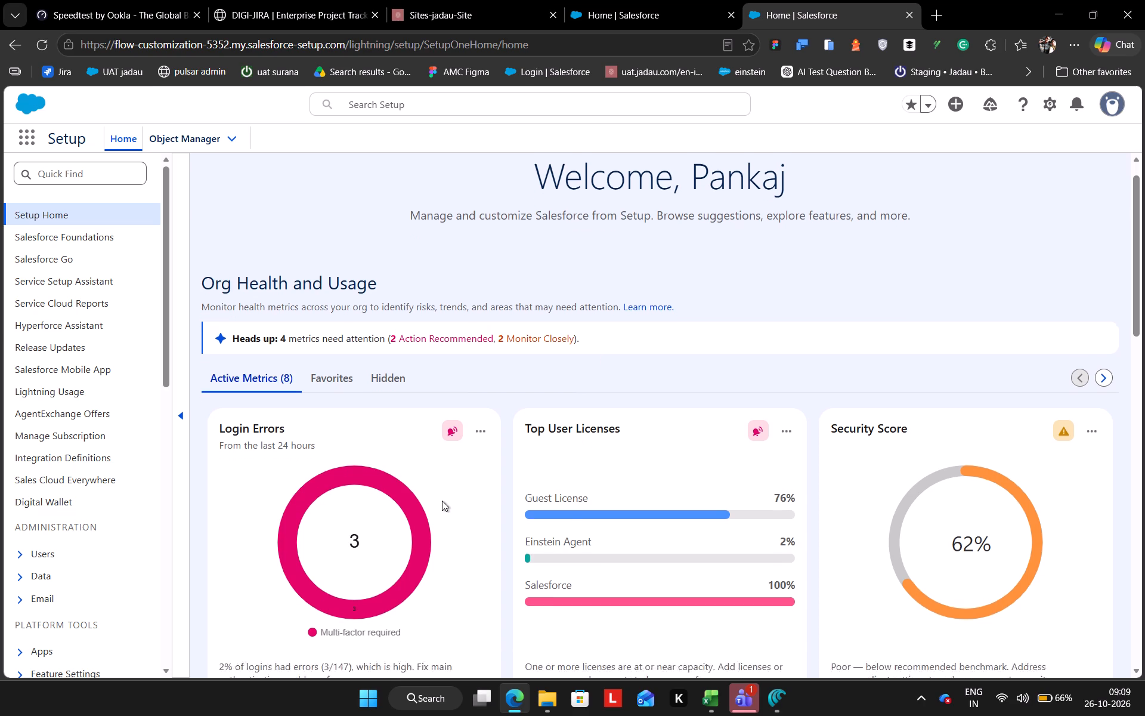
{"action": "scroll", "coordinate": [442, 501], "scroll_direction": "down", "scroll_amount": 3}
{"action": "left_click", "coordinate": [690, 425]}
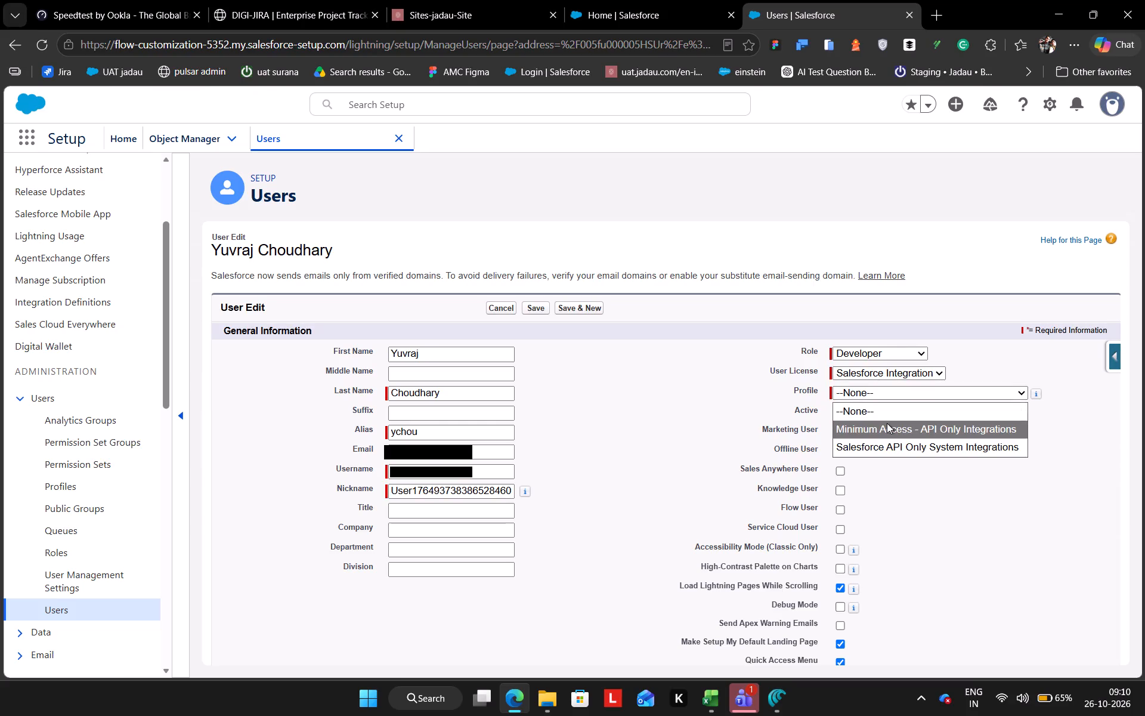
{"action": "left_click", "coordinate": [540, 306]}
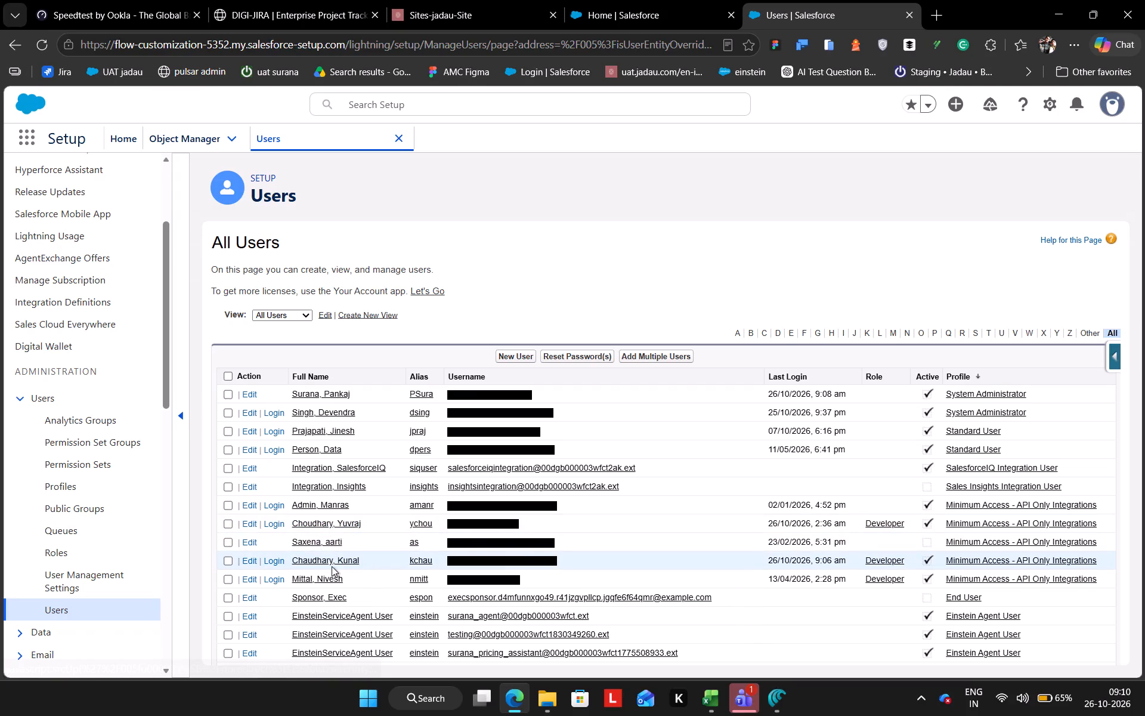
{"action": "left_click", "coordinate": [247, 563]}
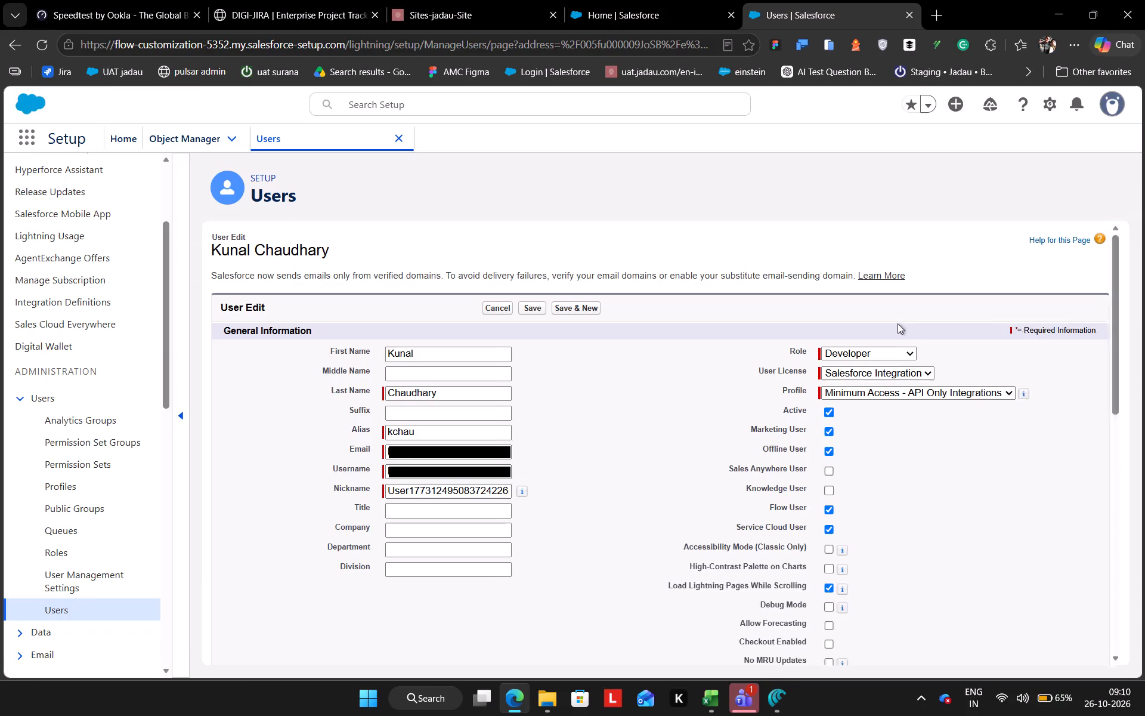
{"action": "left_click", "coordinate": [879, 371]}
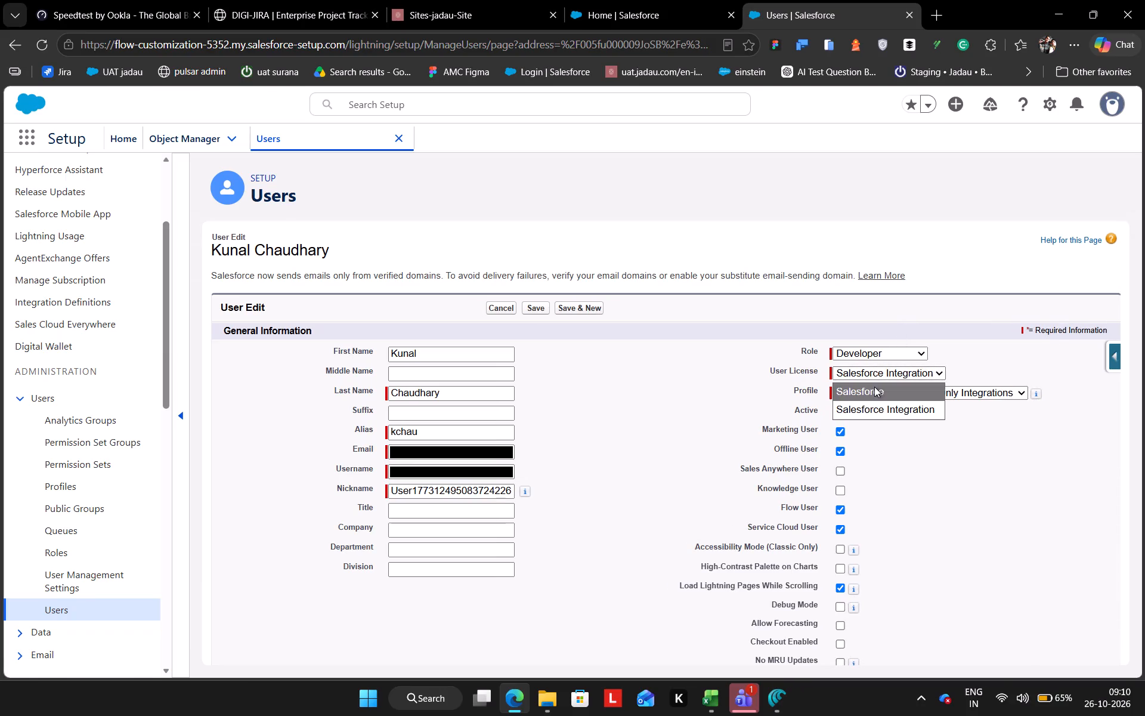
{"action": "left_click", "coordinate": [874, 387]}
{"action": "left_click", "coordinate": [883, 398]}
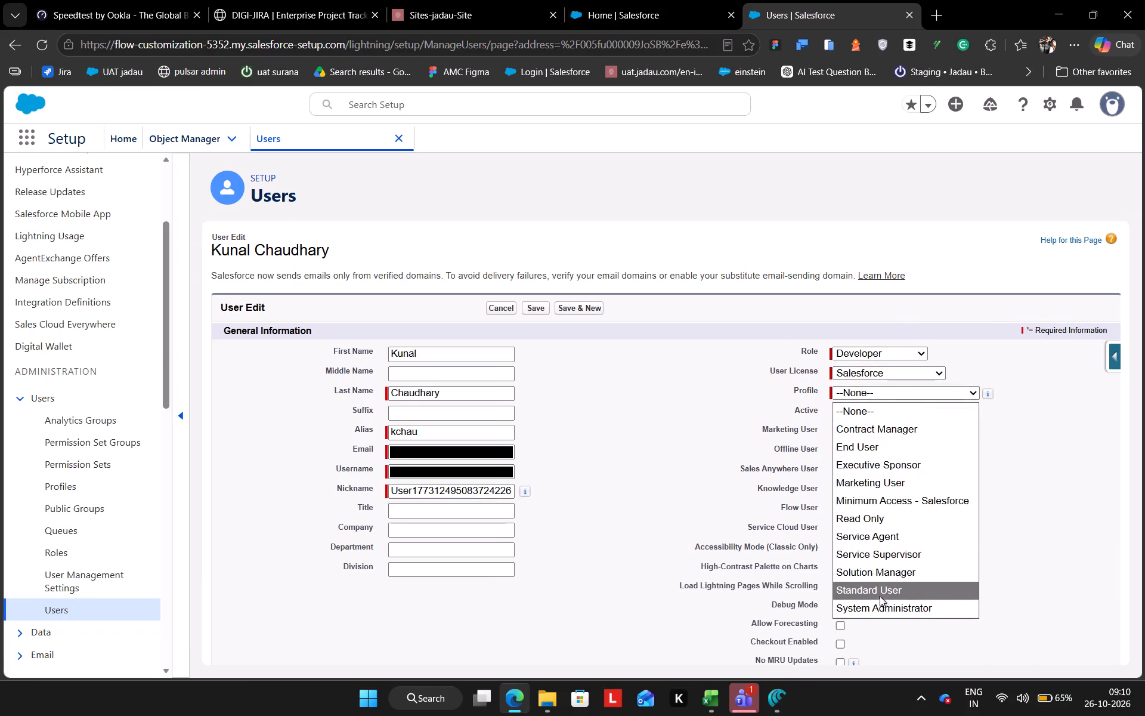
{"action": "left_click", "coordinate": [878, 612]}
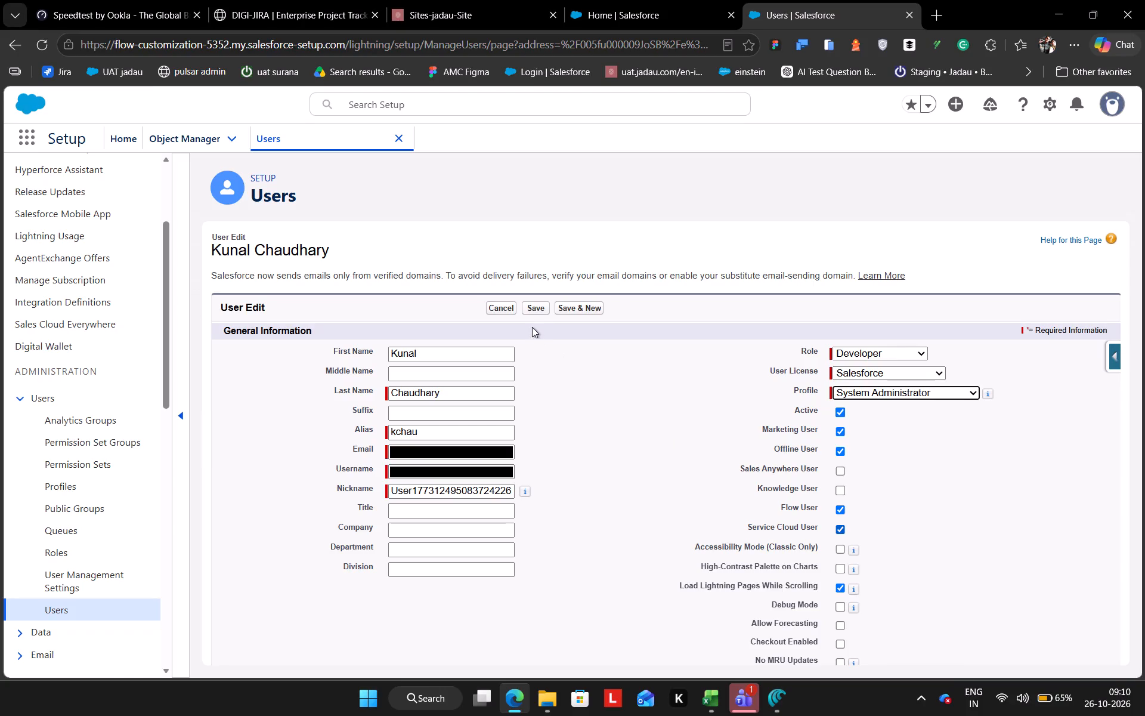
{"action": "left_click", "coordinate": [531, 309]}
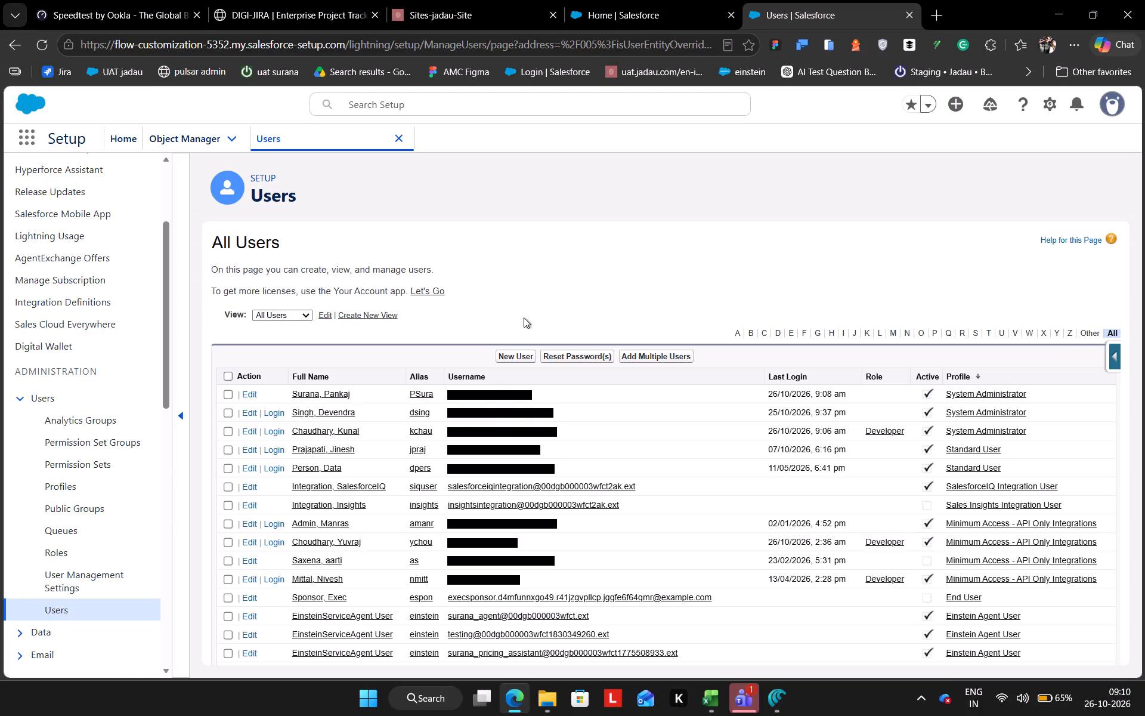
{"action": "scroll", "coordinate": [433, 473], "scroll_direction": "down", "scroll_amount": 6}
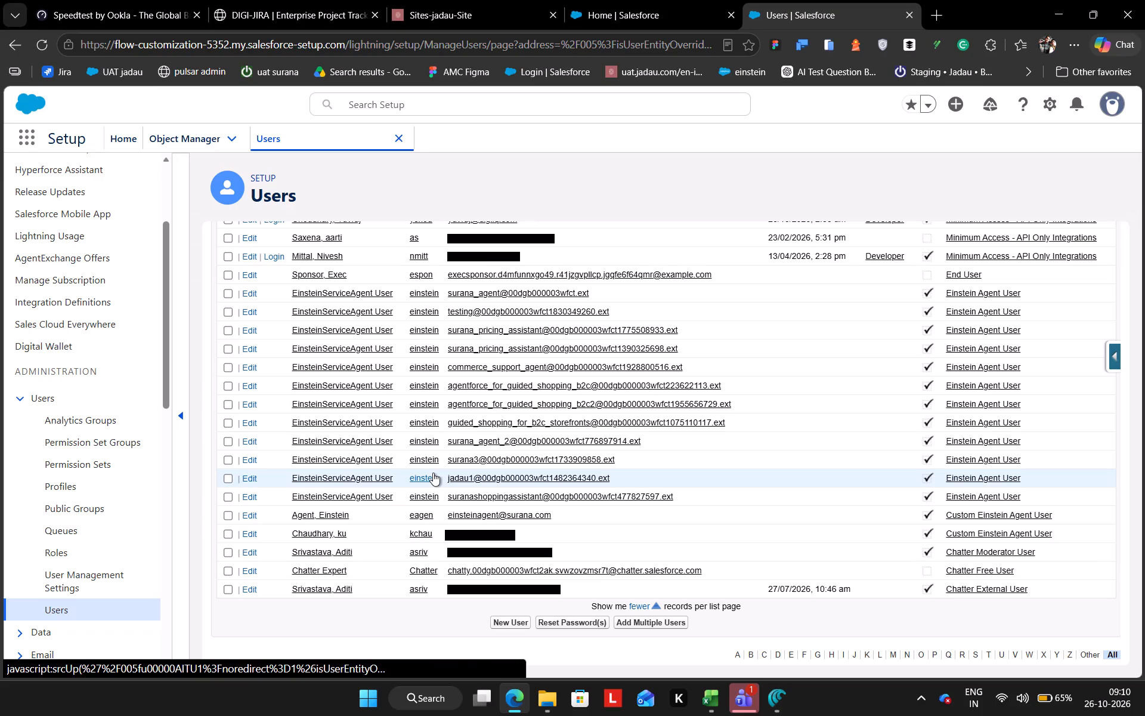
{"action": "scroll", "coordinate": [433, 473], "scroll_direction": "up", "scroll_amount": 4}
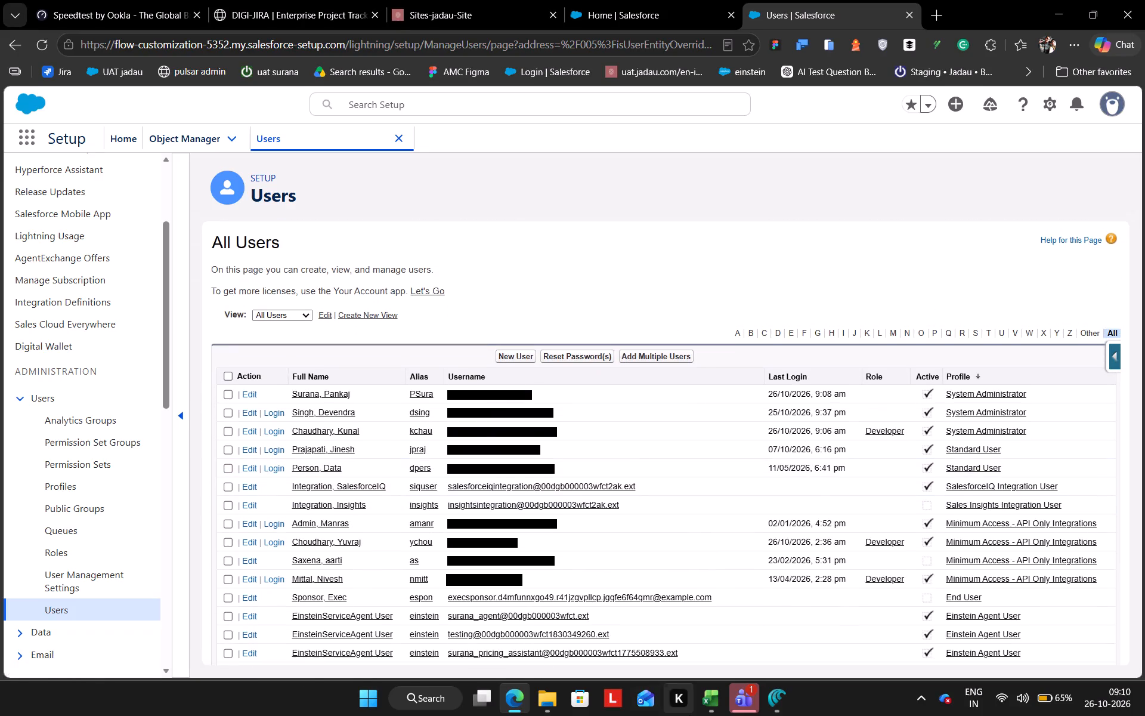
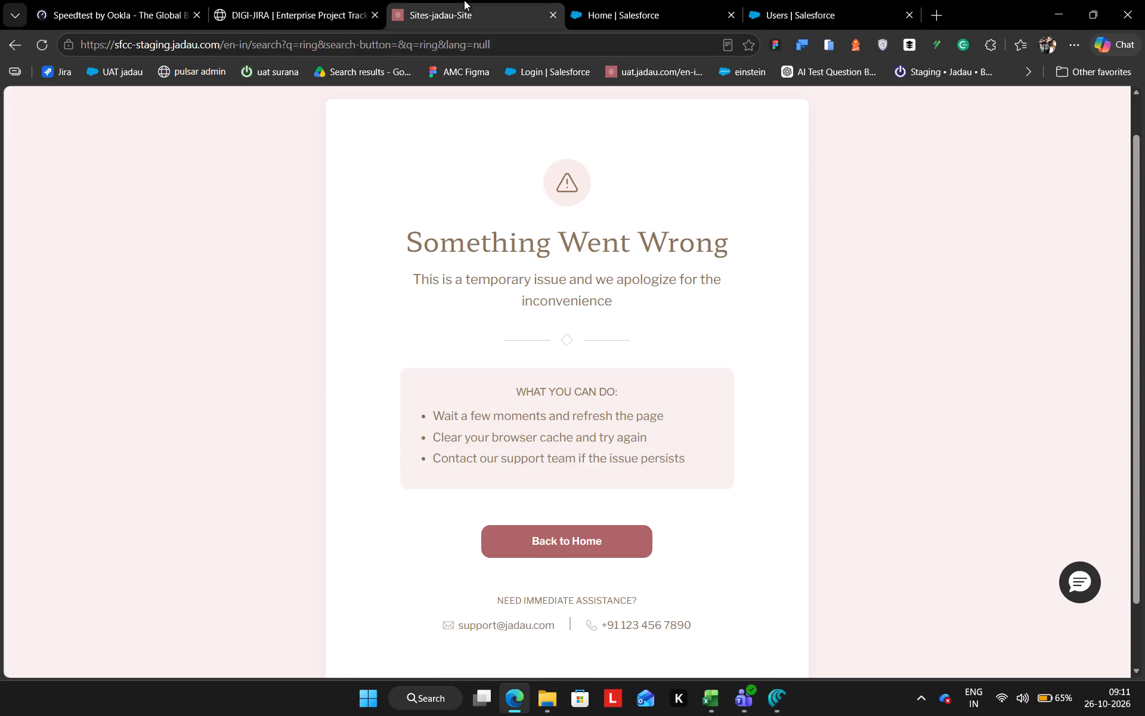
Return from the search error page to the Jadau staging homepage and look over its header and content.
{"action": "scroll", "coordinate": [483, 155], "scroll_direction": "up", "scroll_amount": 4}
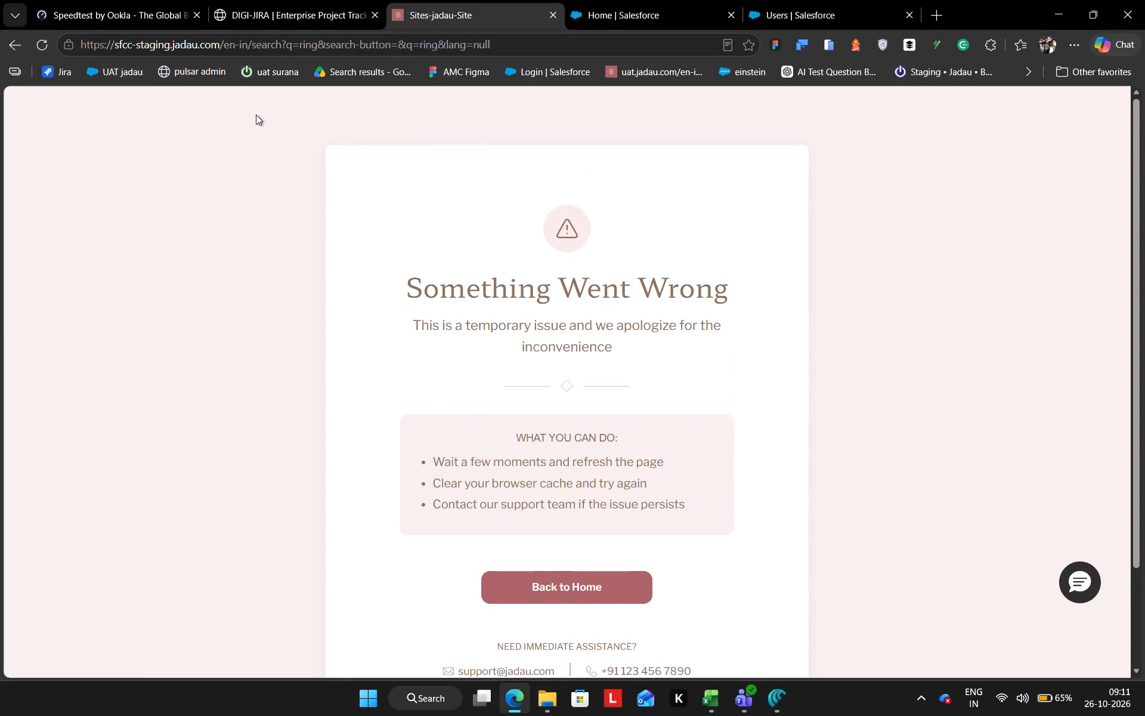
{"action": "left_click", "coordinate": [14, 40]}
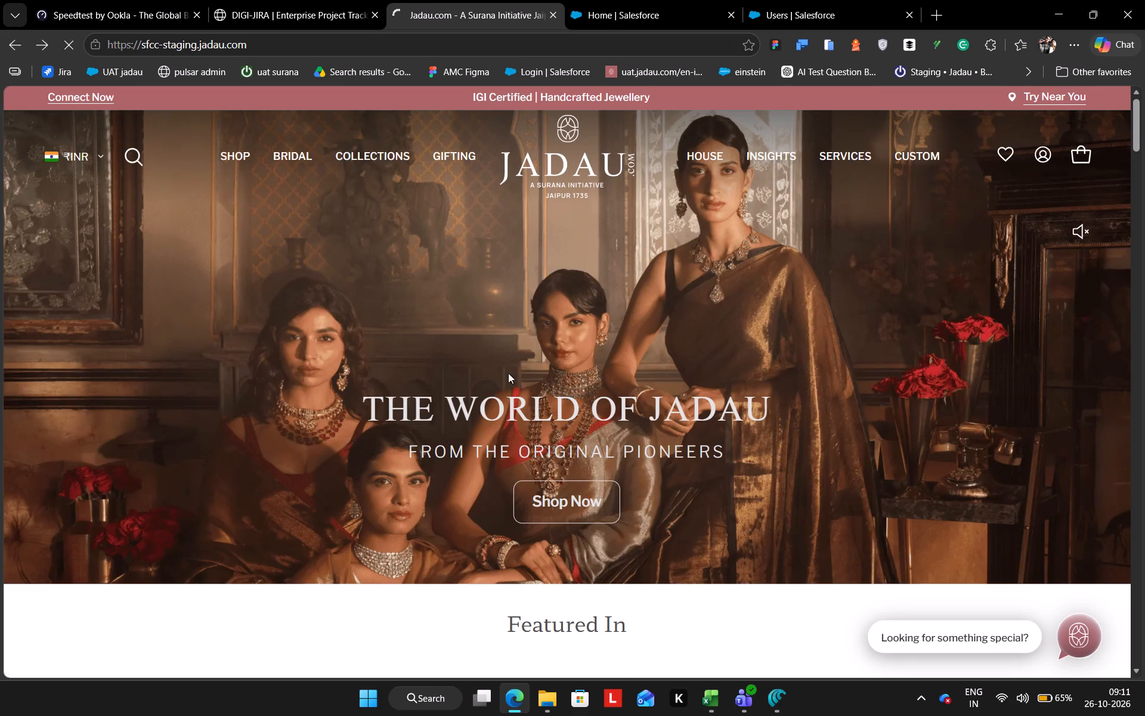
{"action": "scroll", "coordinate": [531, 391], "scroll_direction": "down", "scroll_amount": 8}
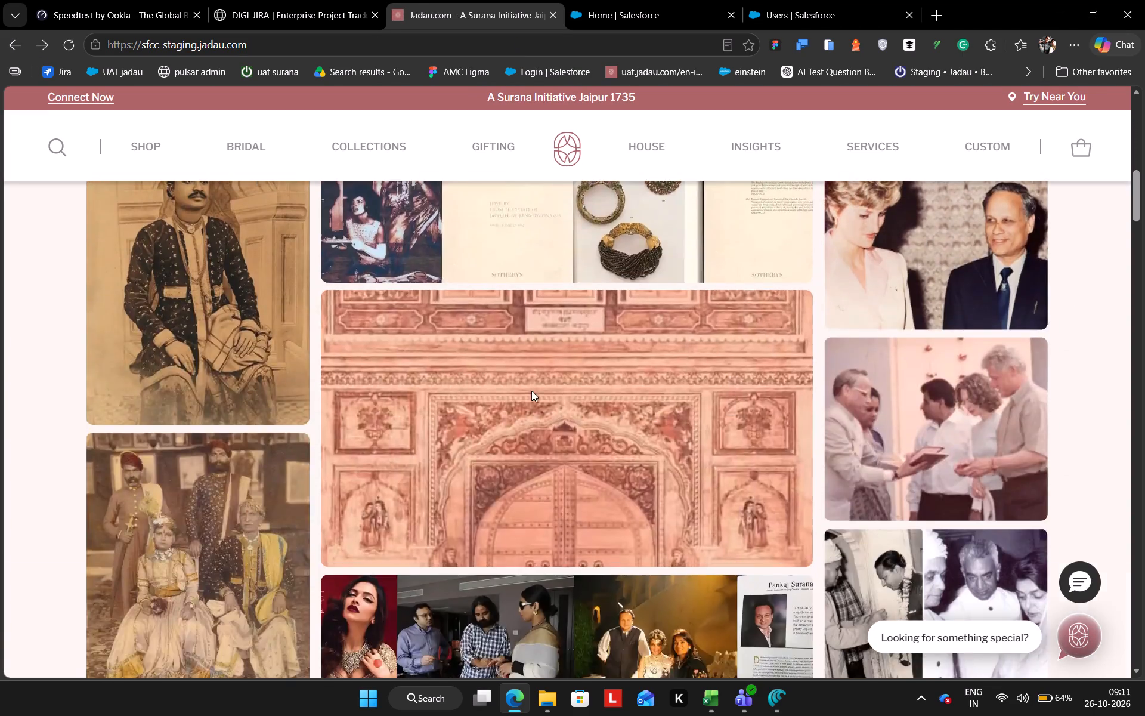
{"action": "scroll", "coordinate": [531, 391], "scroll_direction": "up", "scroll_amount": 9}
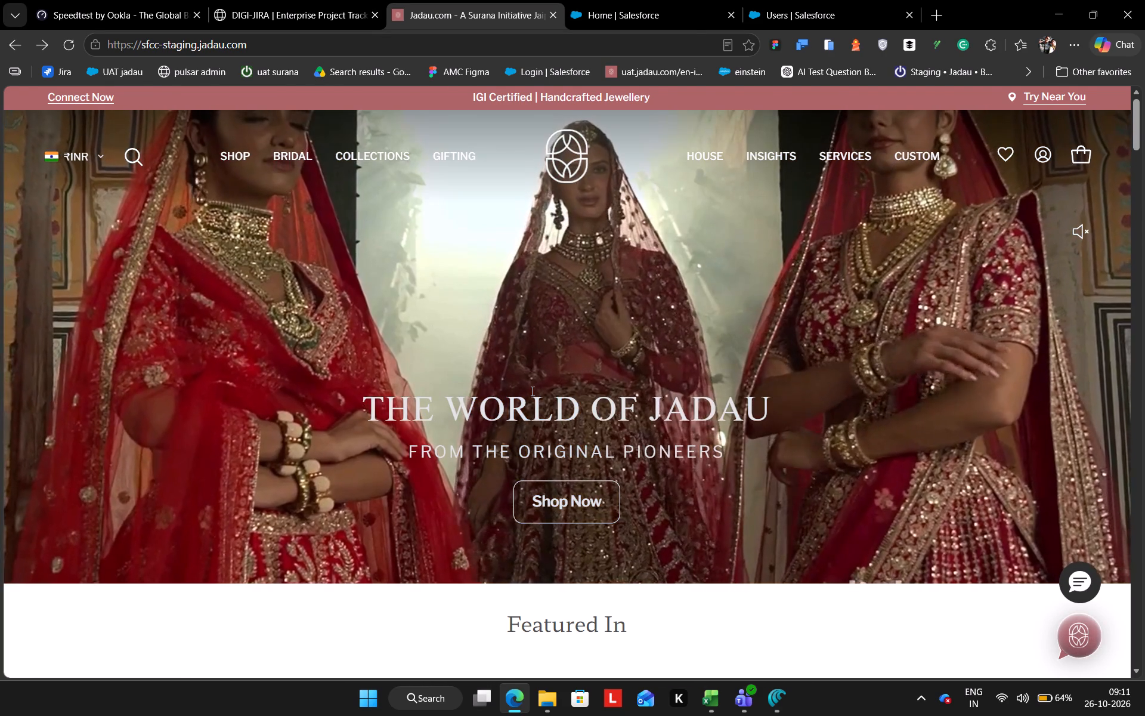
Capture a full-width screenshot of the homepage header with its navigation and logo, and copy it.
{"action": "key", "text": "shift+super+s"}
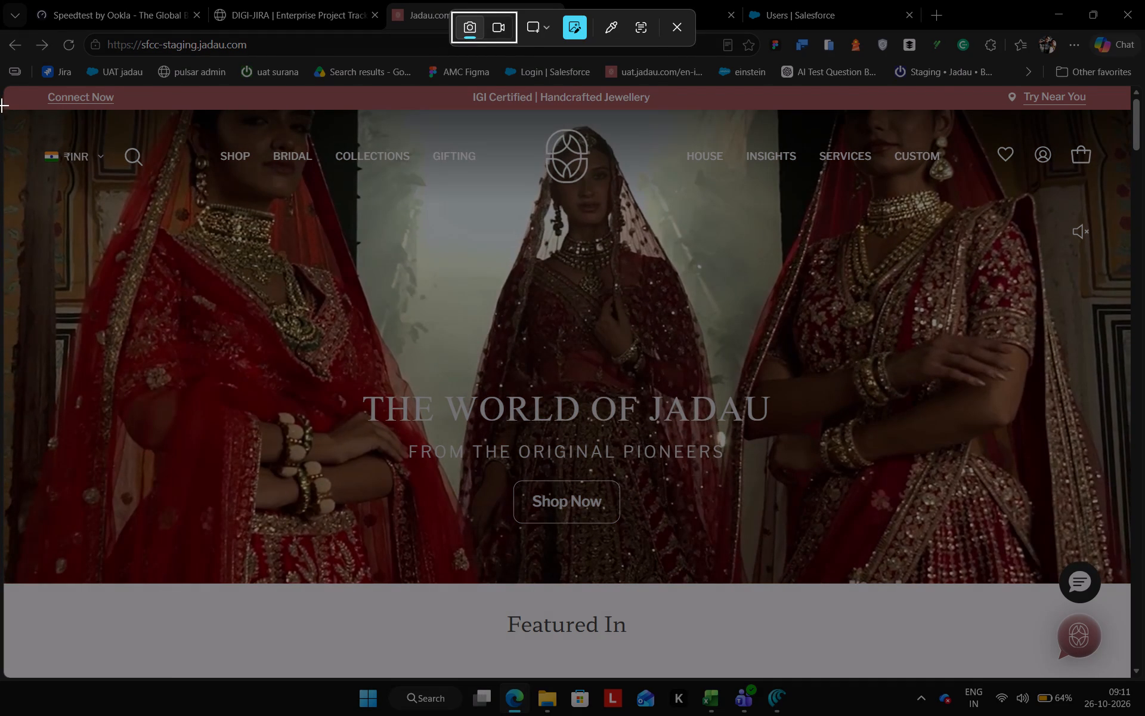
{"action": "left_click_drag", "start_coordinate": [0, 105], "coordinate": [909, 121]}
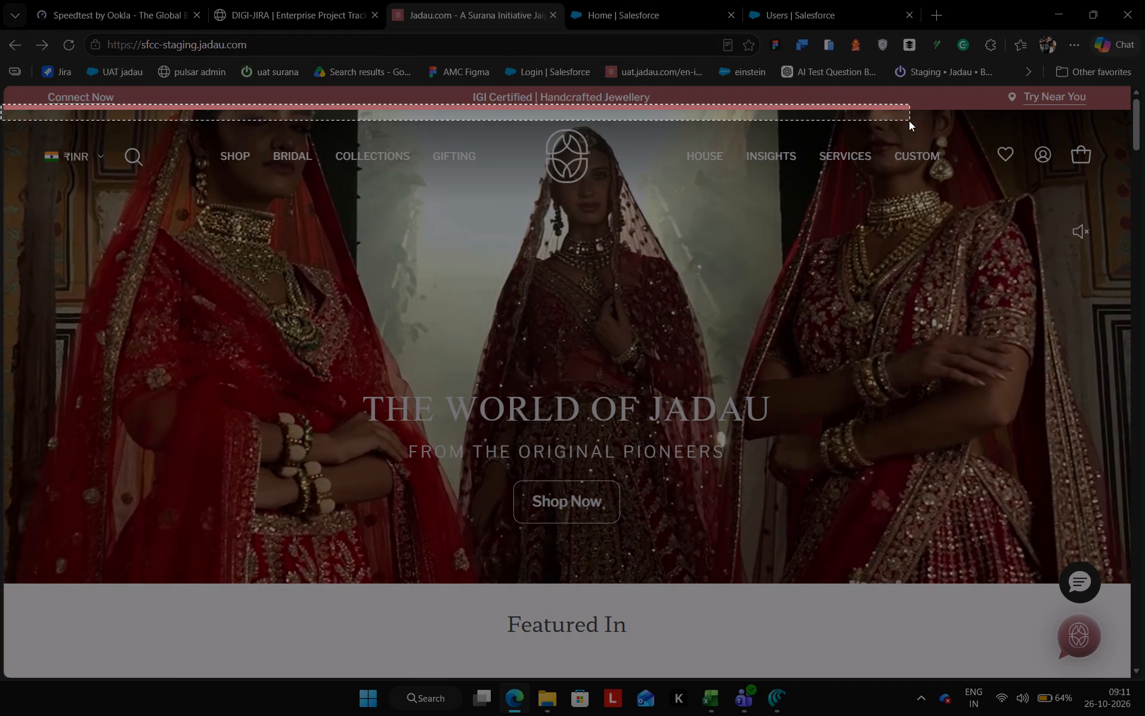
{"action": "left_click_drag", "start_coordinate": [909, 121], "coordinate": [1132, 189]}
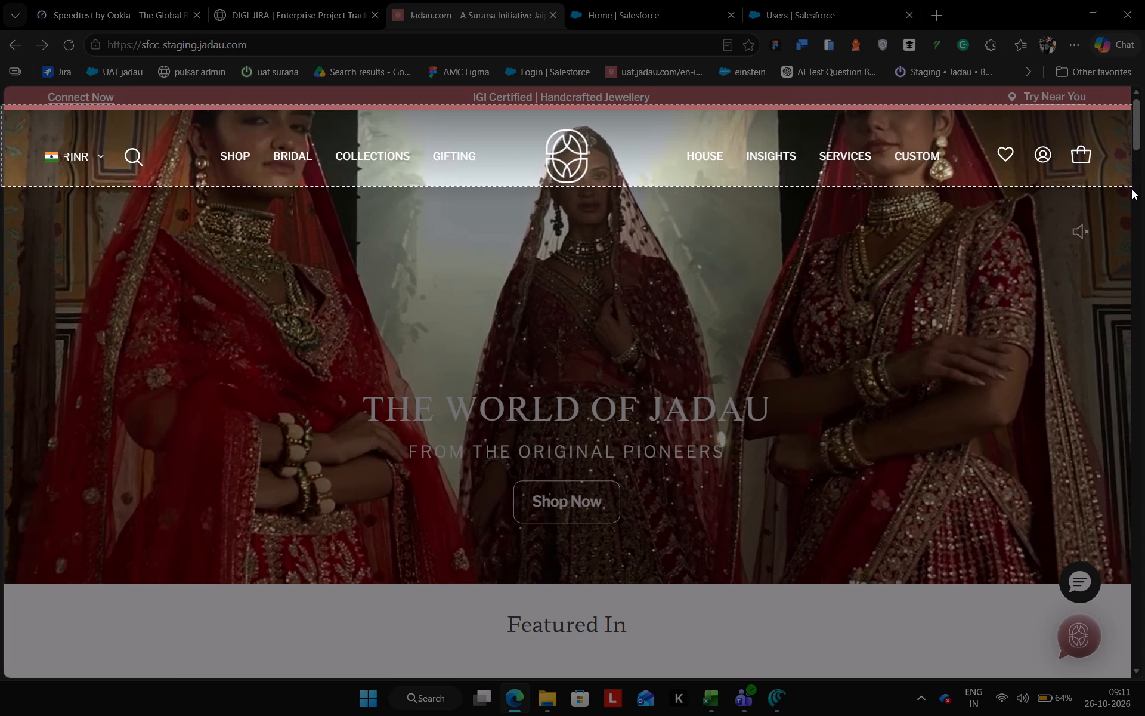
{"action": "left_click_drag", "start_coordinate": [1132, 189], "coordinate": [1135, 206]}
{"action": "scroll", "coordinate": [1134, 201], "scroll_direction": "up", "scroll_amount": 1}
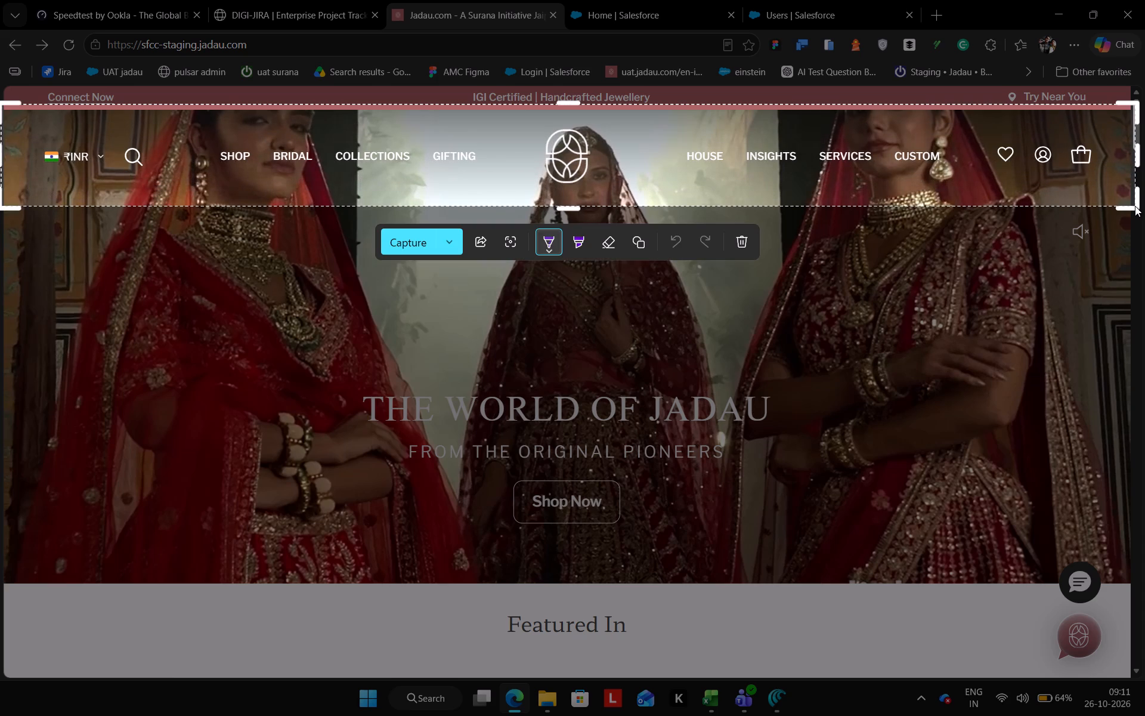
{"action": "key", "text": "ctrl+c"}
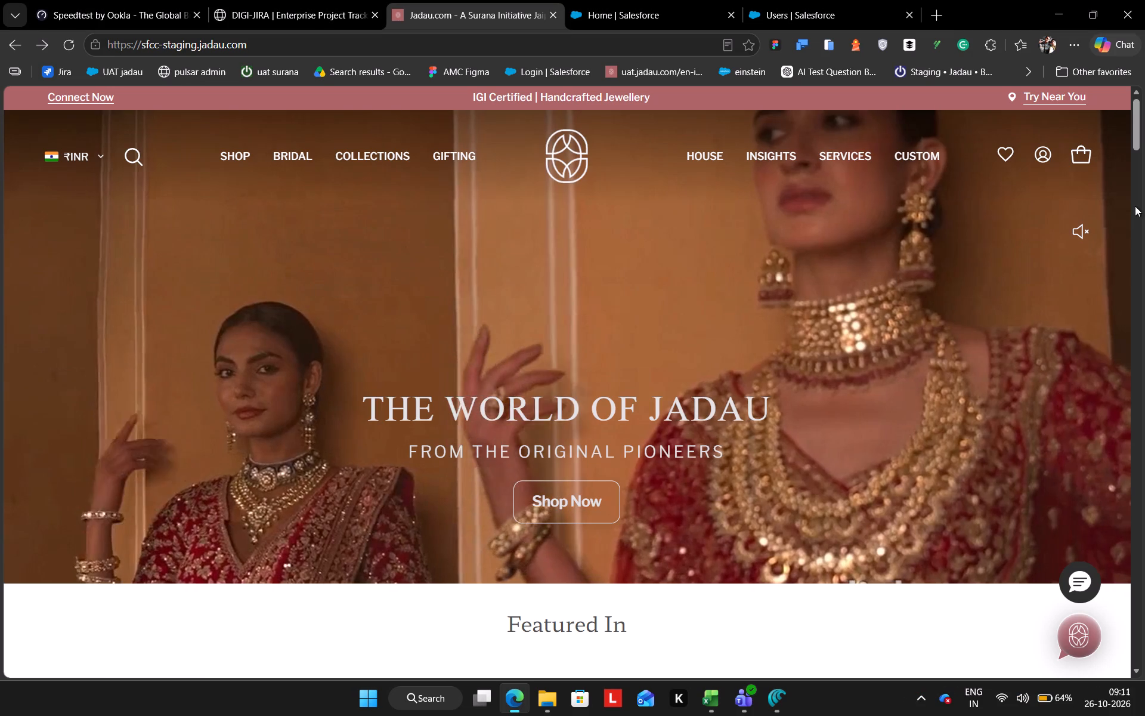
Inspect the Jadau homepage in the developer tools and set device emulation to Responsive at the Laptop 1024px width.
{"action": "right_click", "coordinate": [965, 267]}
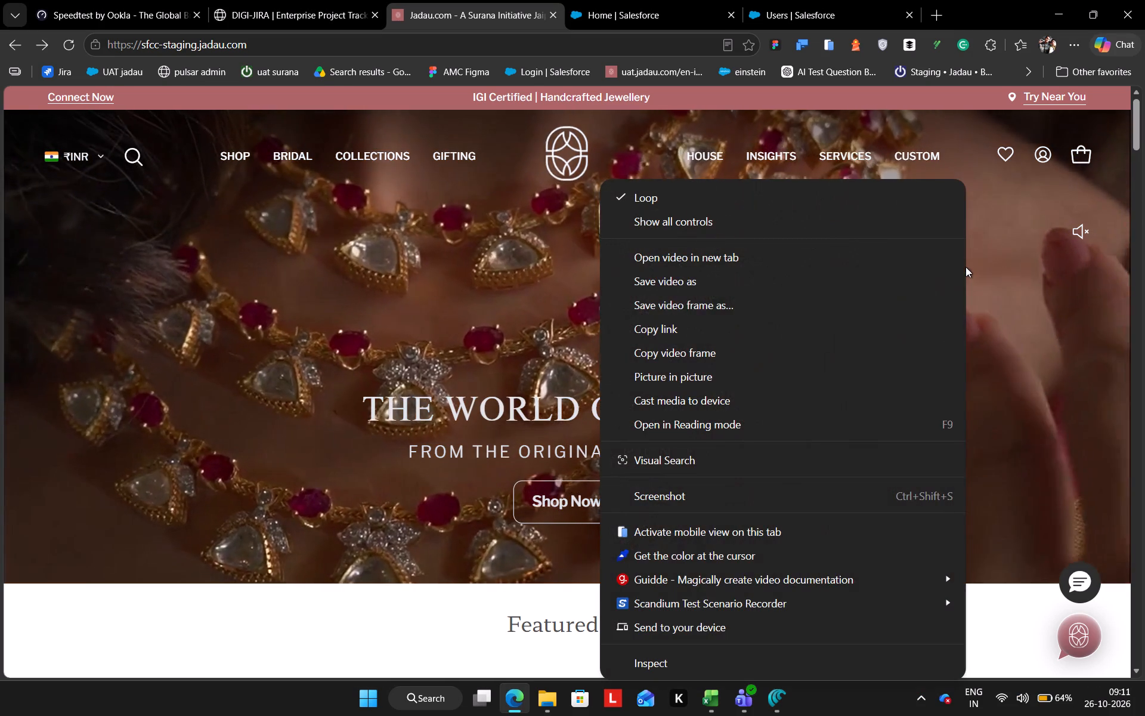
{"action": "left_click", "coordinate": [664, 656]}
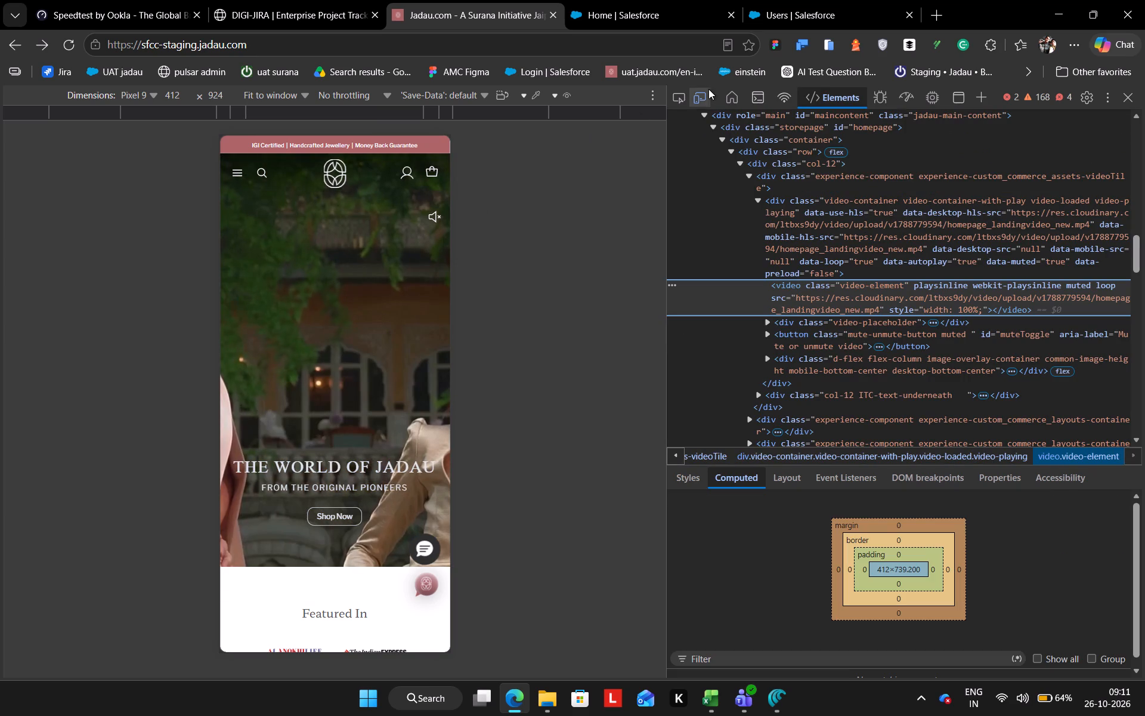
{"action": "left_click", "coordinate": [685, 103]}
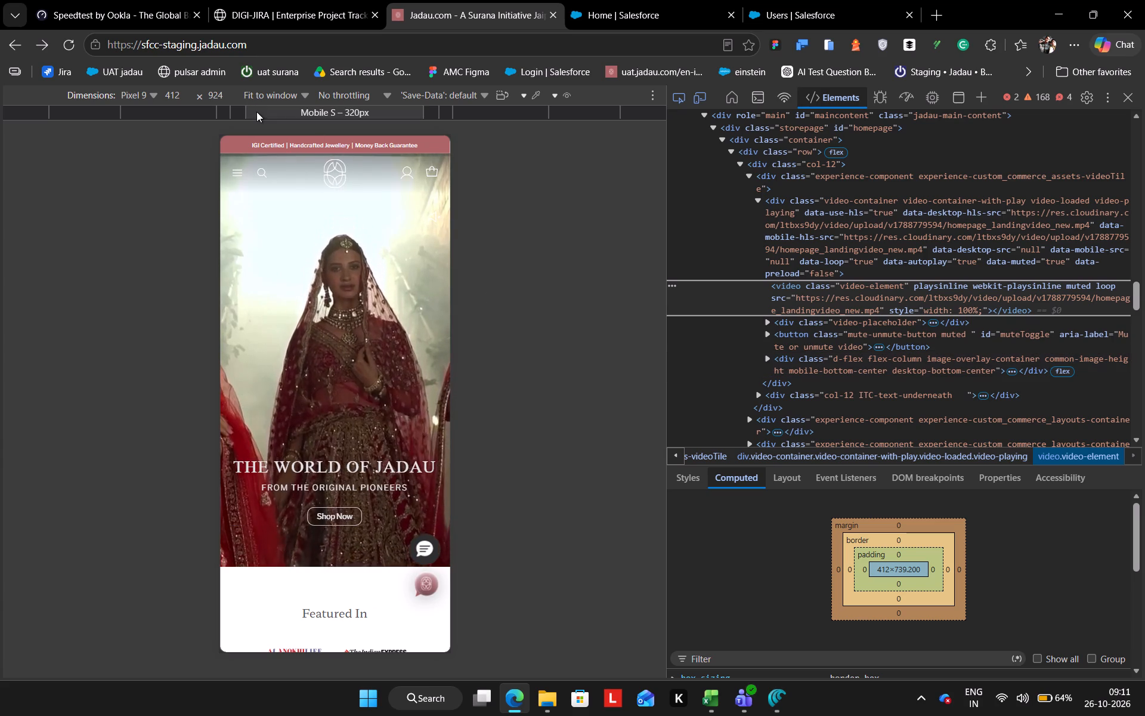
{"action": "left_click", "coordinate": [142, 97]}
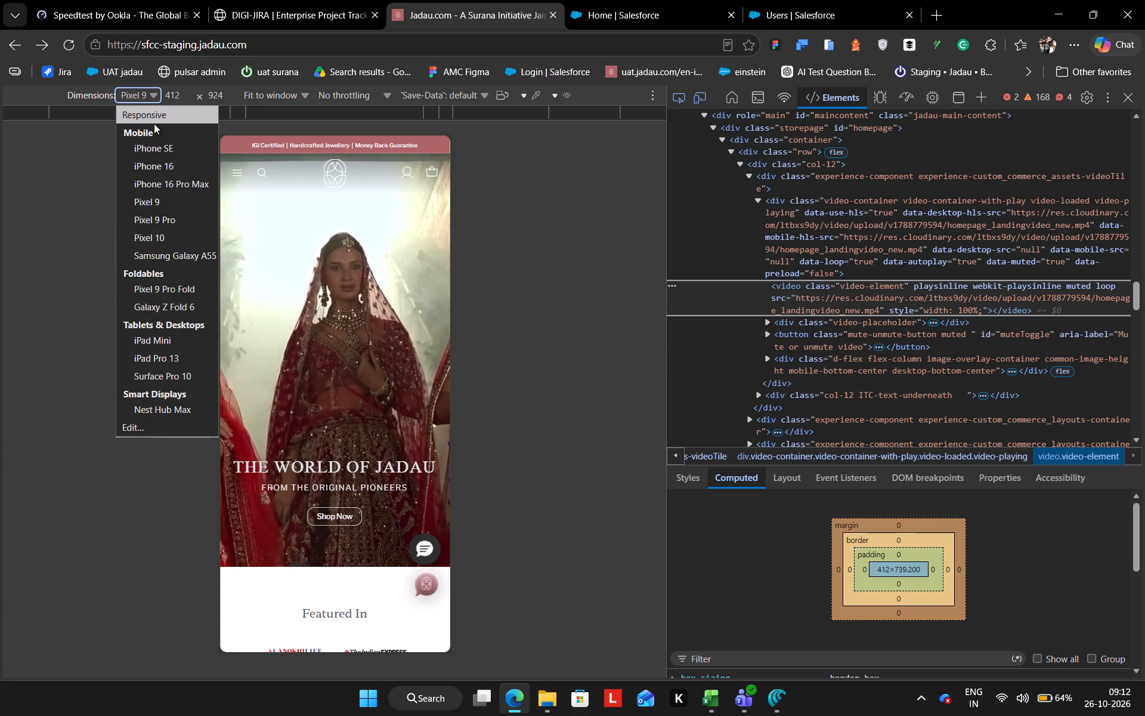
{"action": "left_click", "coordinate": [154, 124]}
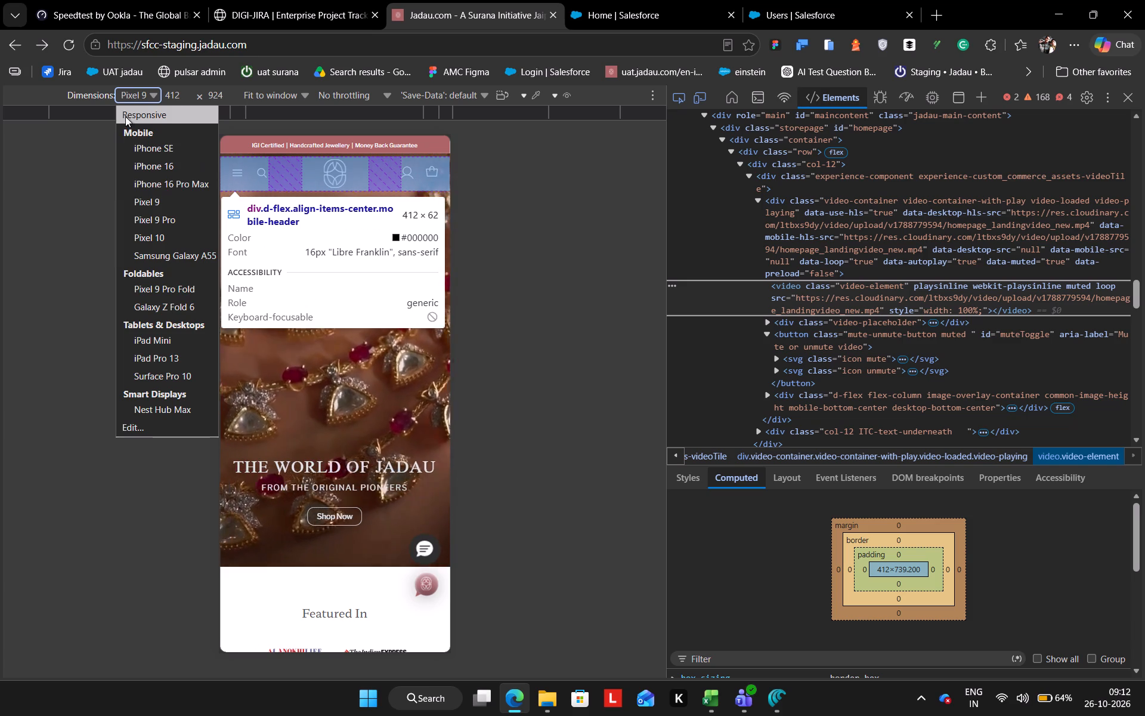
{"action": "left_click", "coordinate": [150, 116]}
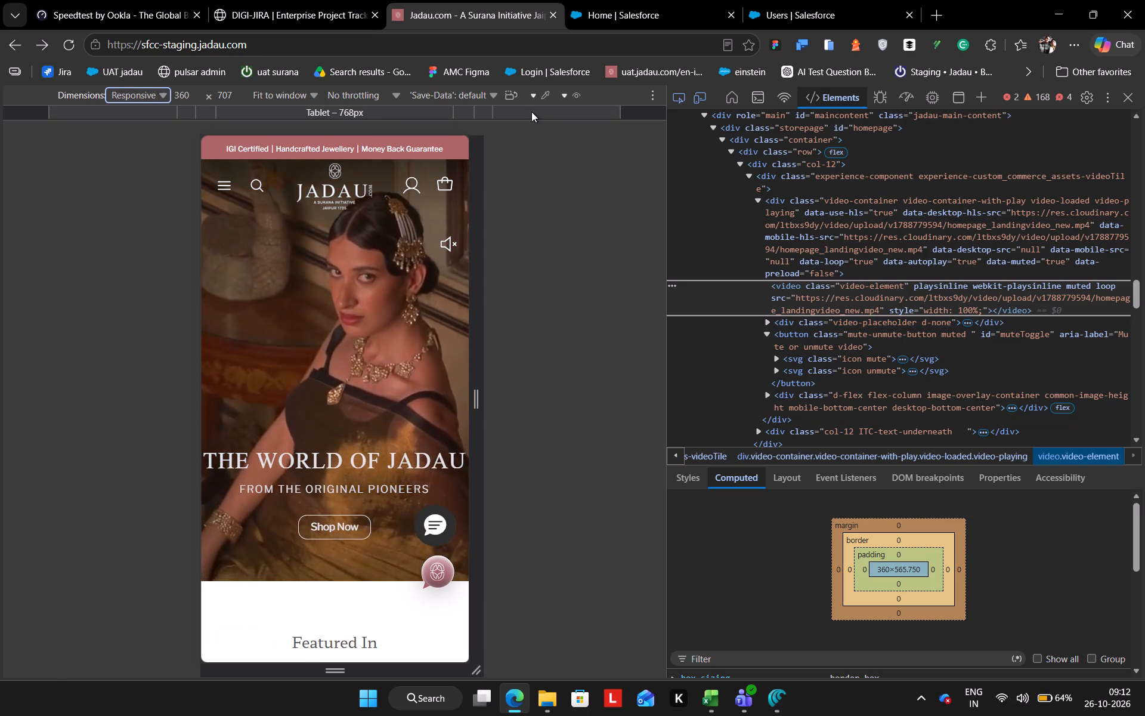
{"action": "left_click", "coordinate": [633, 112]}
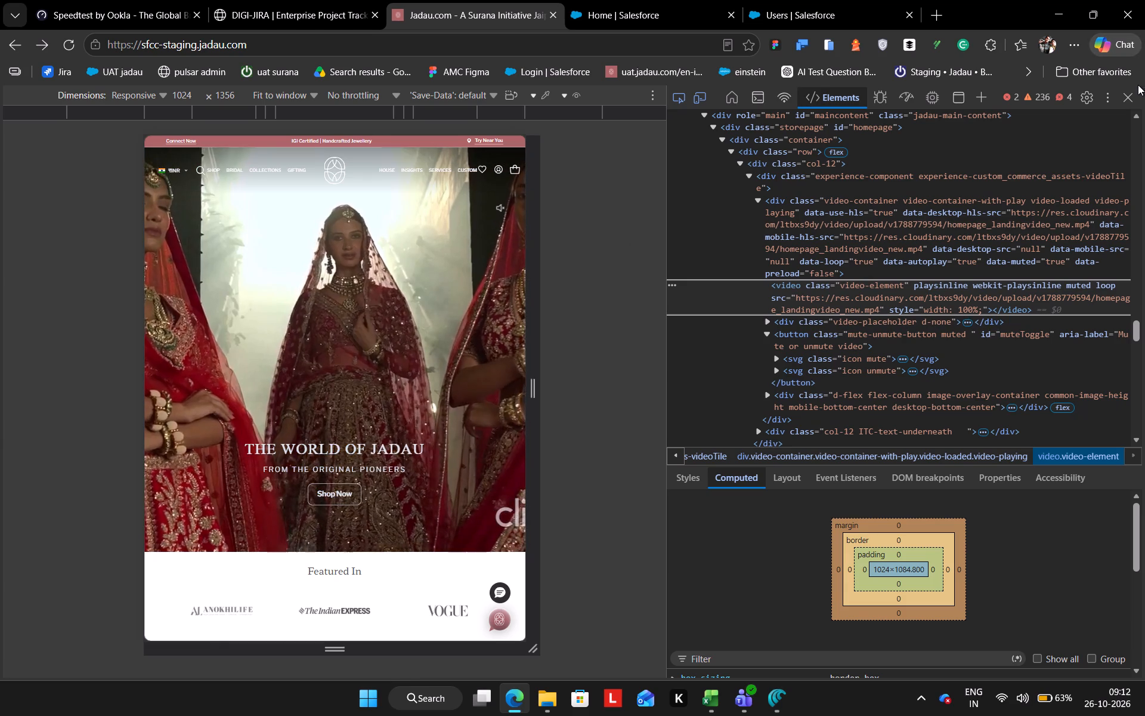
Close the developer tools and look over the homepage down to the Shop Our Instagram Looks video carousel.
{"action": "left_click", "coordinate": [1119, 104]}
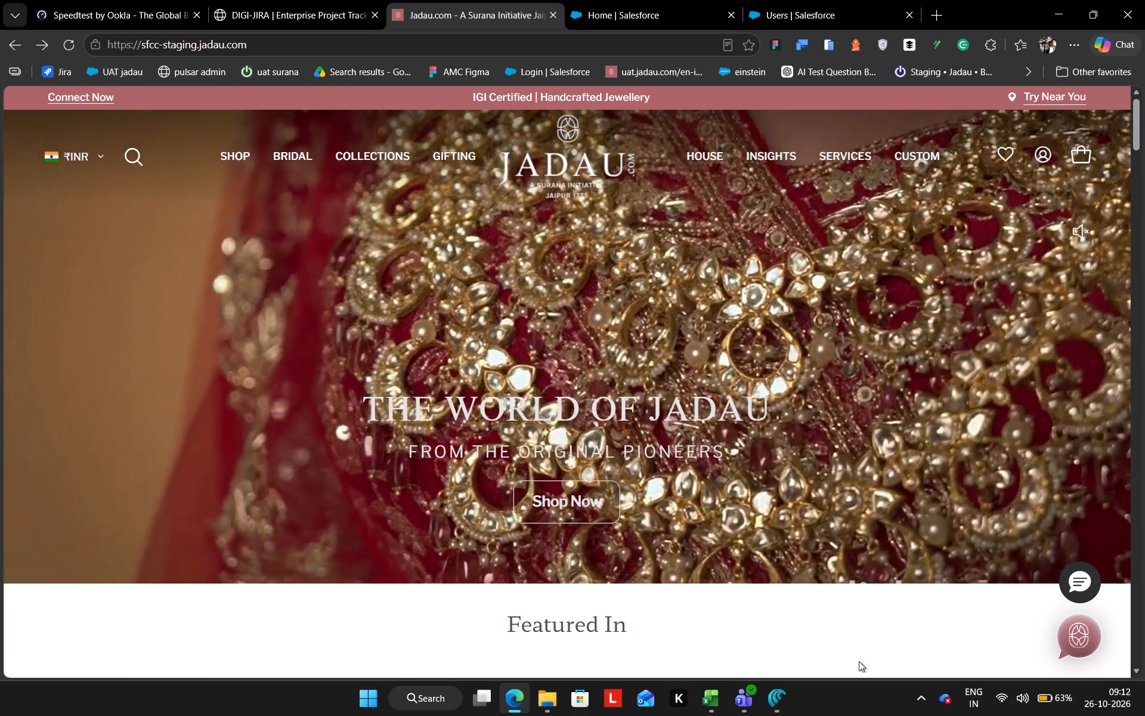
{"action": "scroll", "coordinate": [859, 661], "scroll_direction": "down", "scroll_amount": 15}
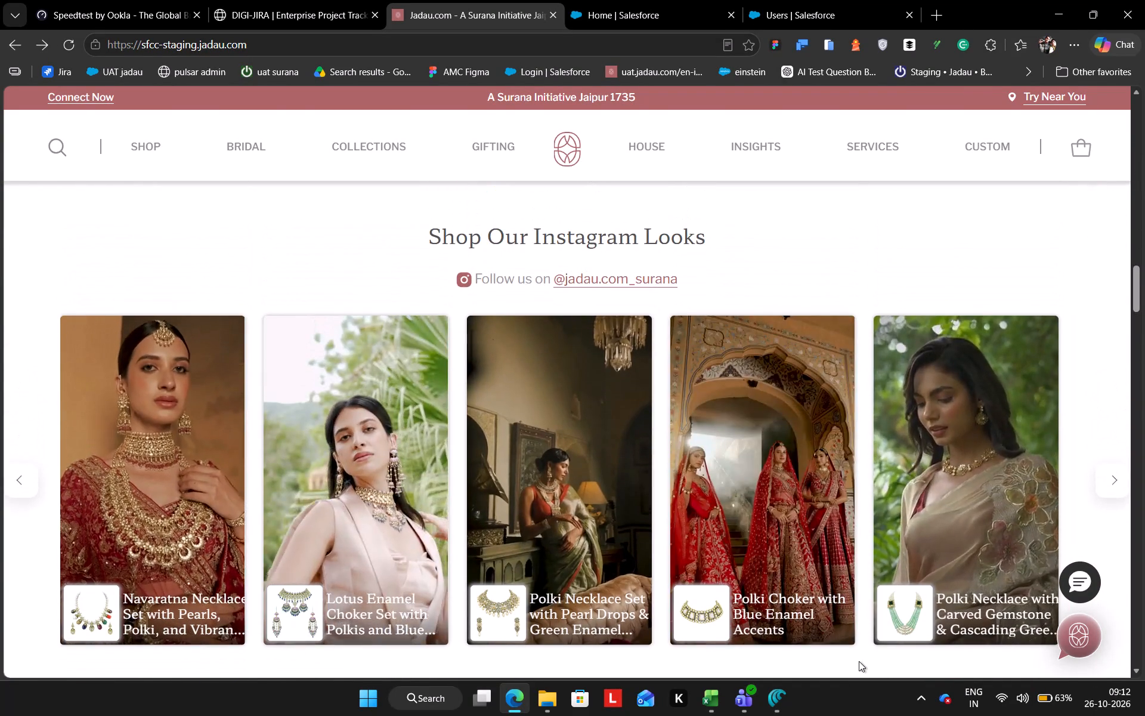
{"action": "scroll", "coordinate": [583, 510], "scroll_direction": "down", "scroll_amount": 1}
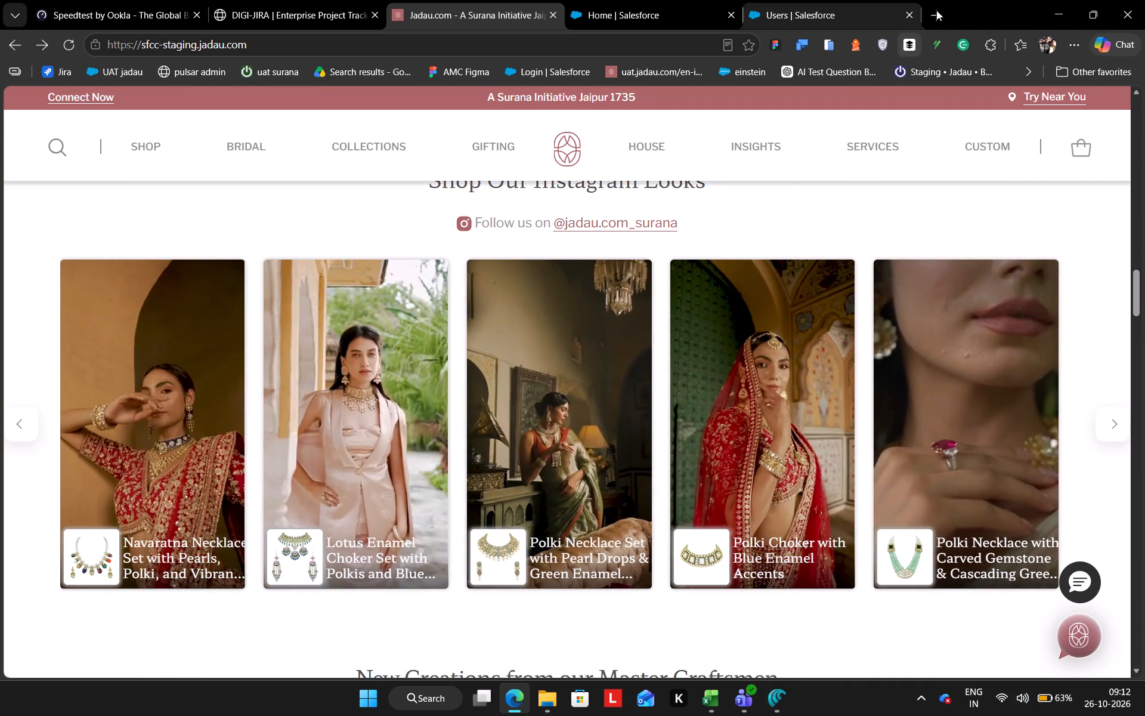
Open the Whatmore dashboard's Homepage Video Carousel page in a new browser tab.
{"action": "left_click", "coordinate": [943, 6]}
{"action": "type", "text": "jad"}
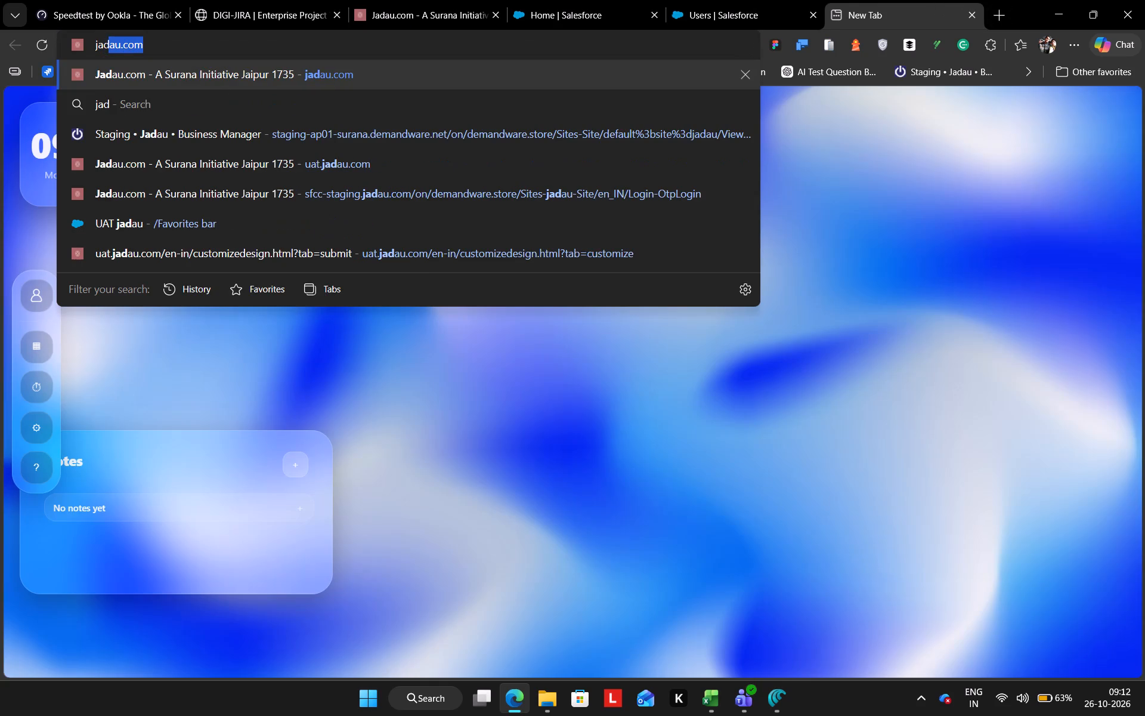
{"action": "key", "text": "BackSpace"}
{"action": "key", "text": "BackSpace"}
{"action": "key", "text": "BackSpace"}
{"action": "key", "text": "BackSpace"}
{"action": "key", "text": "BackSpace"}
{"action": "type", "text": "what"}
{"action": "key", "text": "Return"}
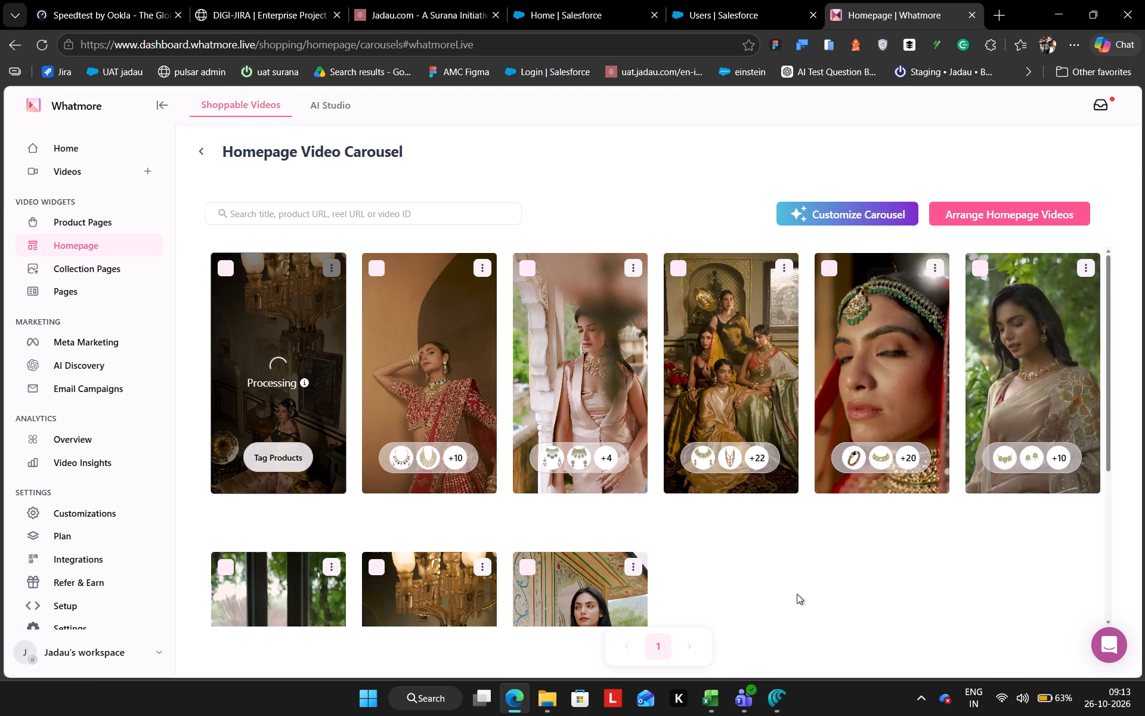
In the Whatmore dashboard, look over the homepage carousel videos and examine the Product Pages Video Carousel setup.
{"action": "scroll", "coordinate": [797, 594], "scroll_direction": "down", "scroll_amount": 8}
{"action": "scroll", "coordinate": [797, 594], "scroll_direction": "up", "scroll_amount": 5}
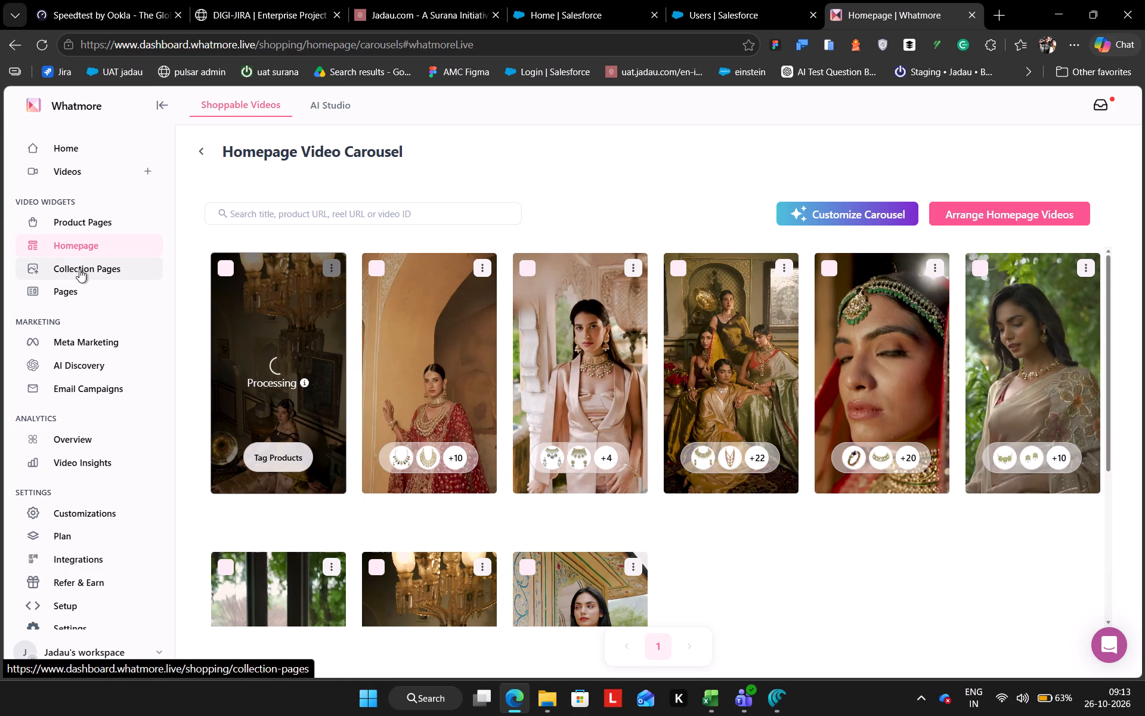
{"action": "left_click", "coordinate": [89, 225]}
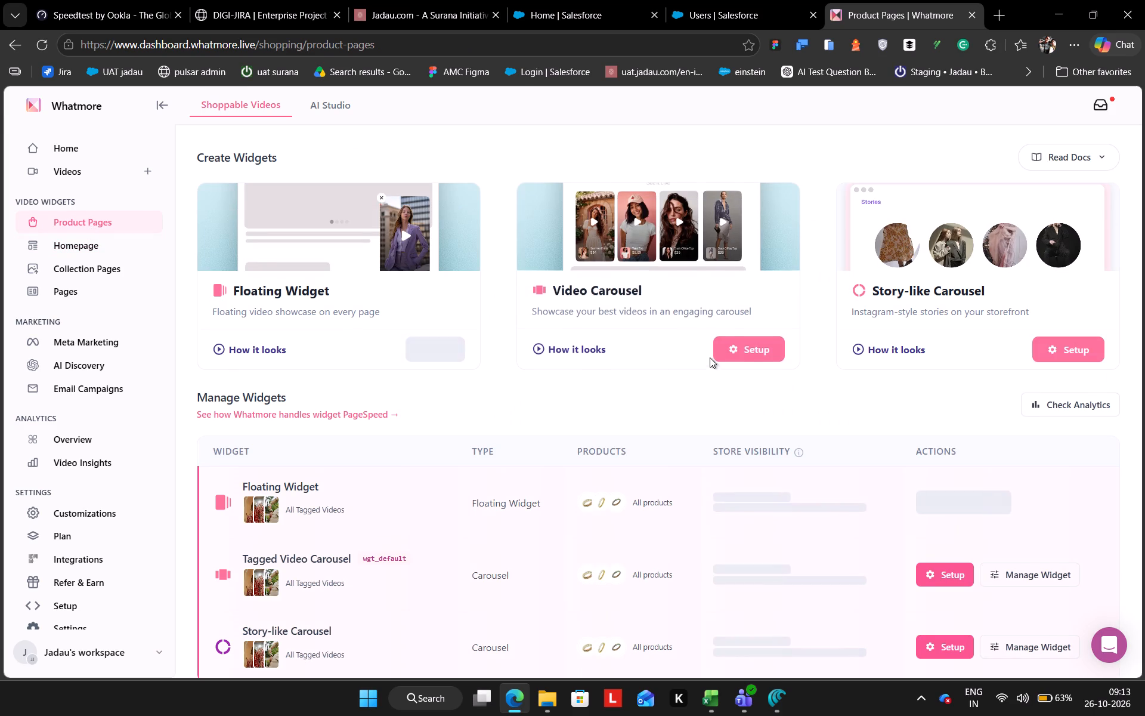
{"action": "left_click", "coordinate": [731, 345]}
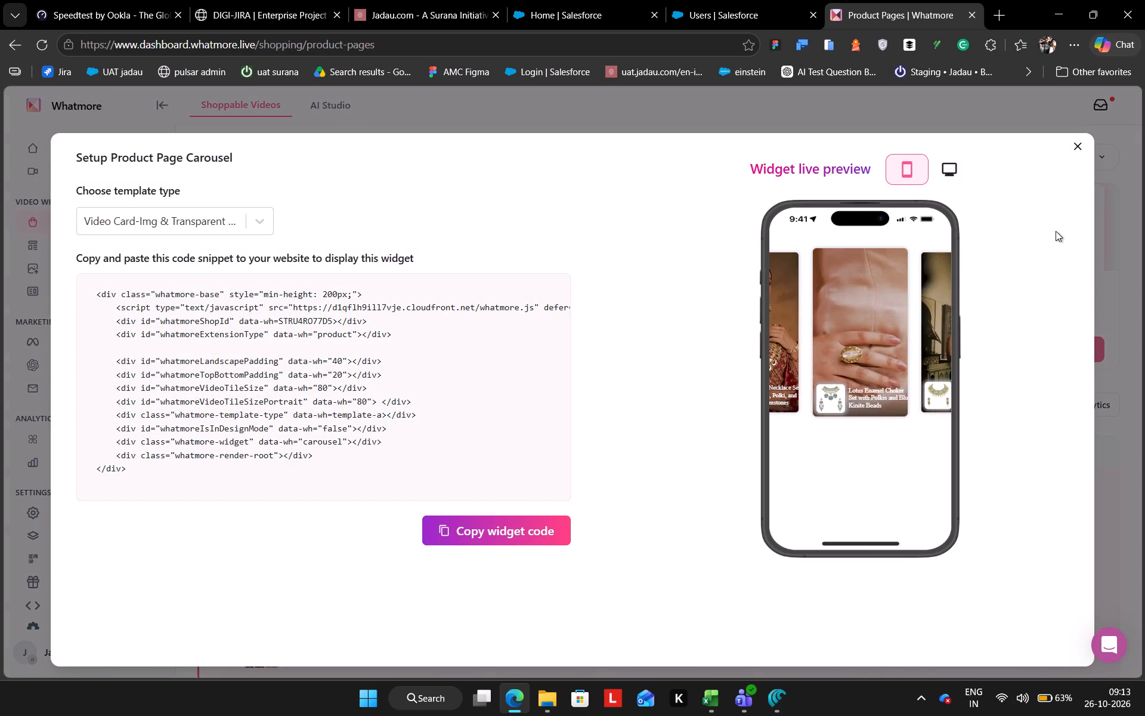
{"action": "left_click", "coordinate": [1076, 149]}
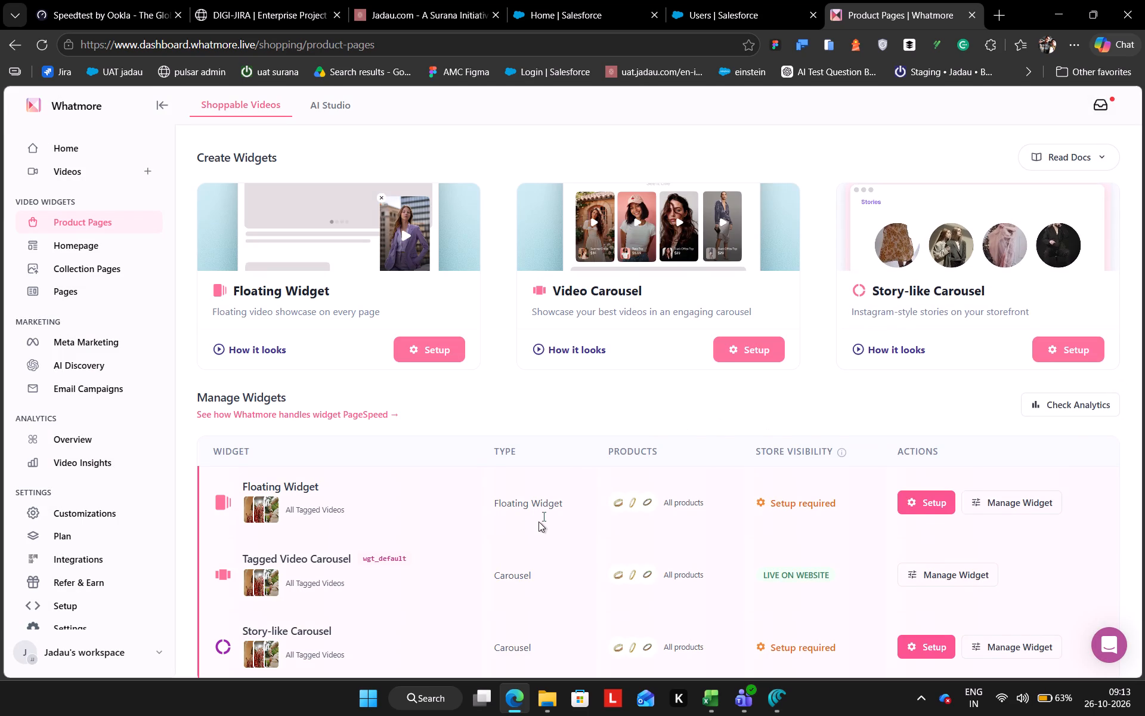
Examine the product page Floating Widget setup, including its embed code, mobile and desktop previews, and template type options.
{"action": "left_click", "coordinate": [914, 496]}
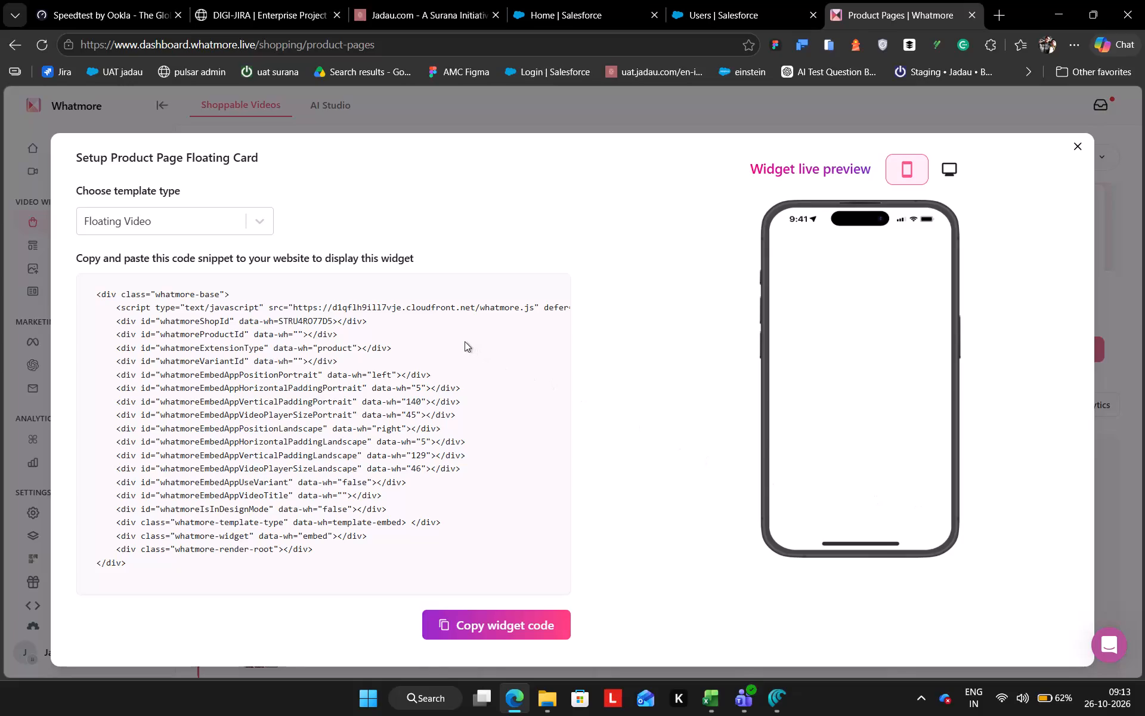
{"action": "scroll", "coordinate": [465, 341], "scroll_direction": "left", "scroll_amount": 7}
{"action": "scroll", "coordinate": [465, 341], "scroll_direction": "right", "scroll_amount": 5}
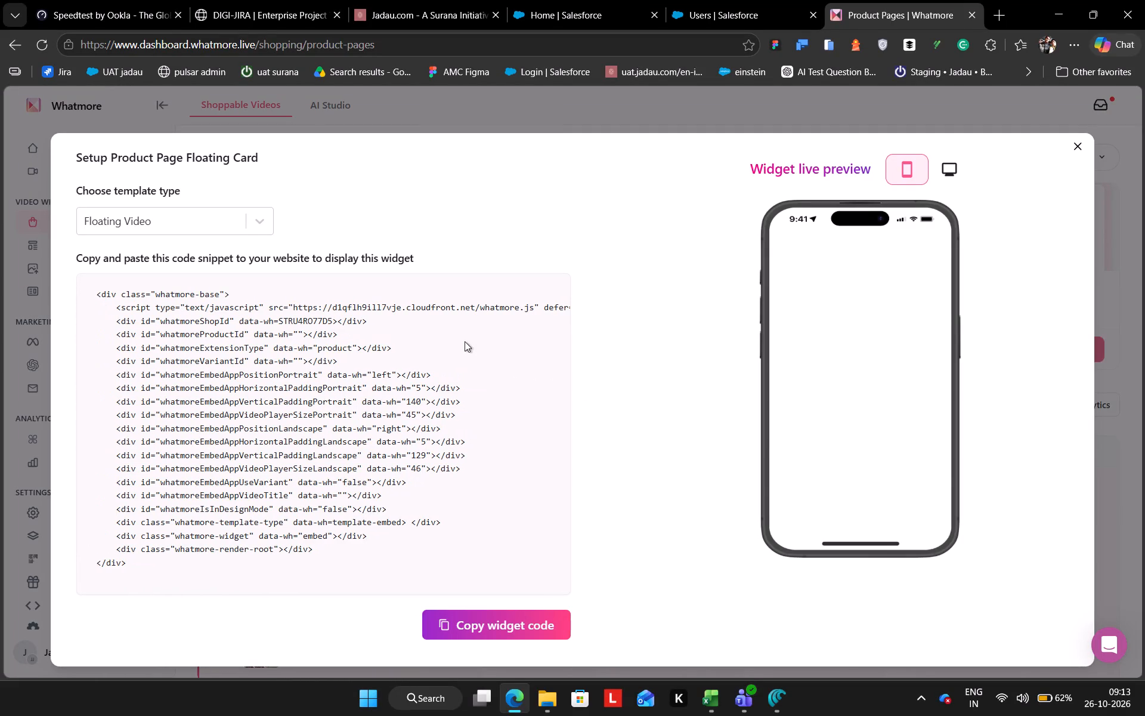
{"action": "left_click", "coordinate": [943, 172]}
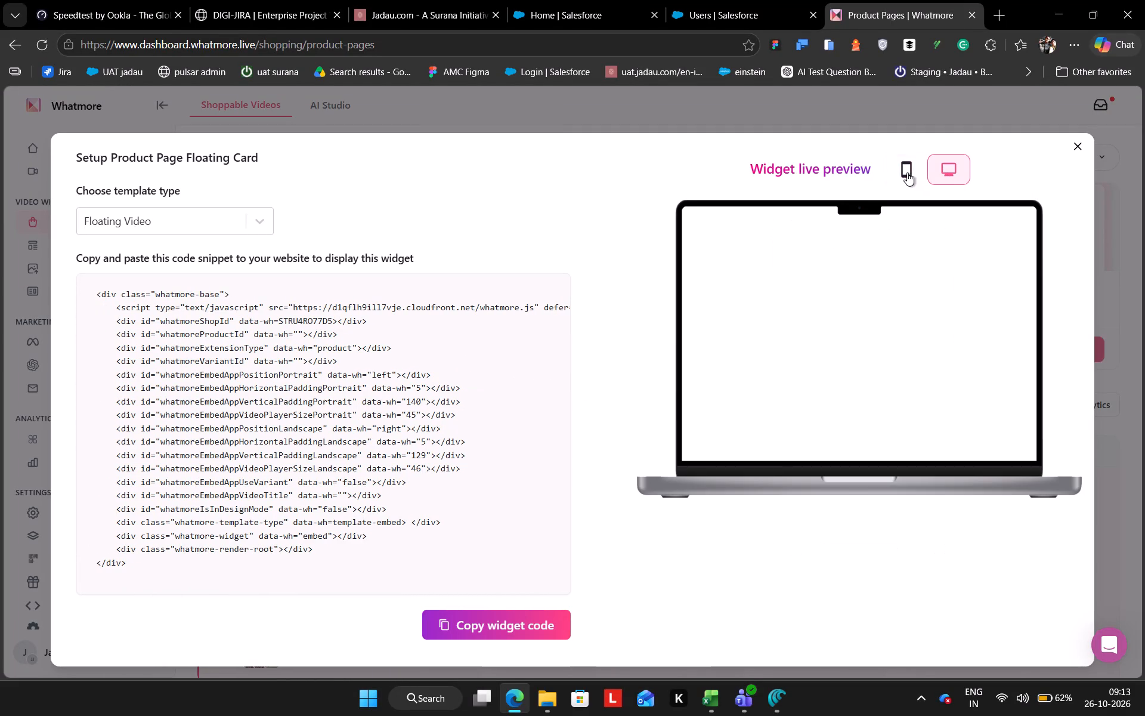
{"action": "left_click", "coordinate": [906, 172]}
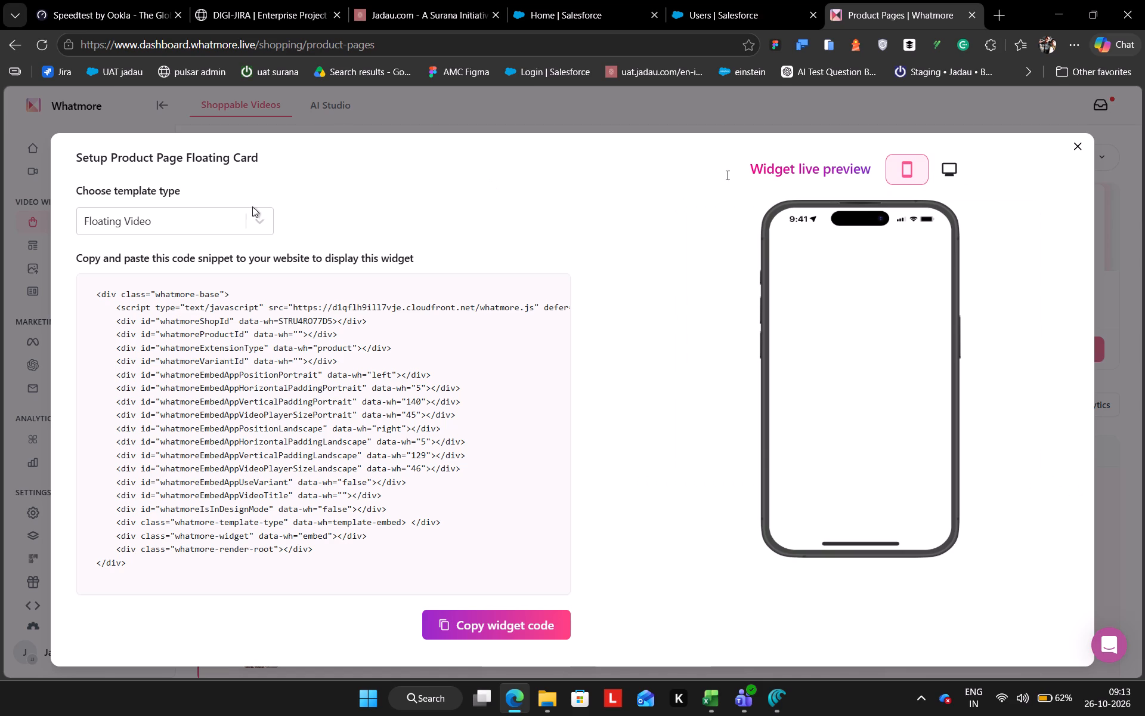
{"action": "left_click", "coordinate": [249, 224]}
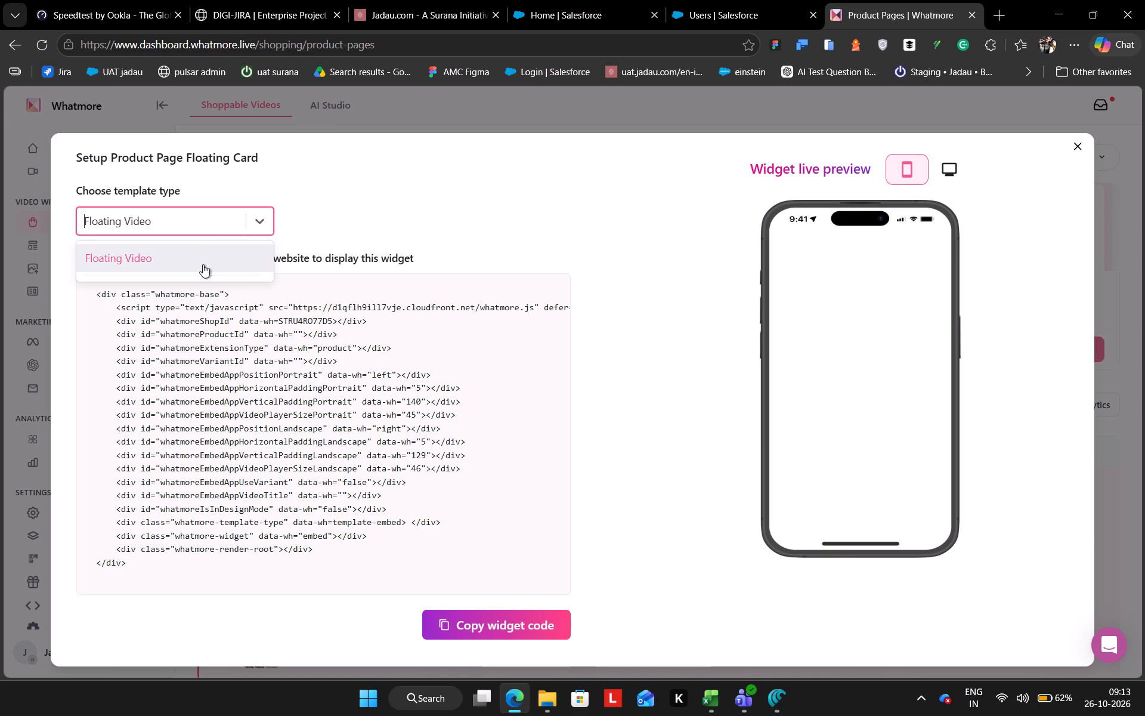
{"action": "scroll", "coordinate": [203, 264], "scroll_direction": "down", "scroll_amount": 2}
{"action": "left_click", "coordinate": [317, 362]}
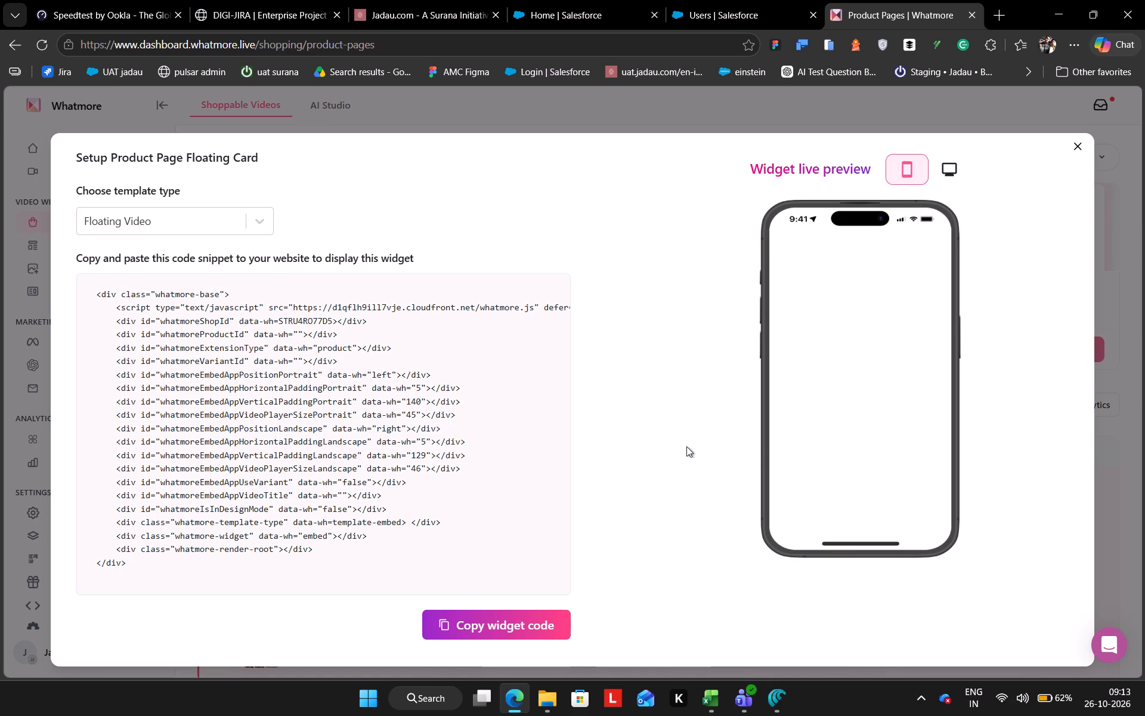
{"action": "left_click", "coordinate": [1072, 143]}
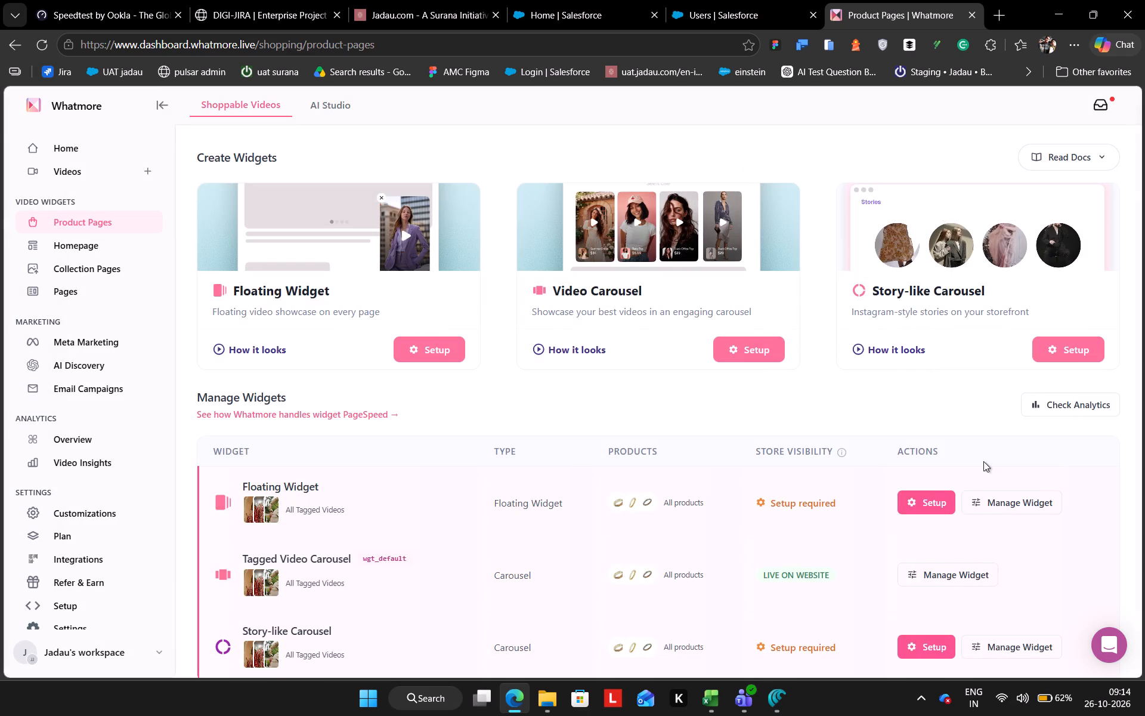
Open the management page of the product page Floating Widget and review its products with videos.
{"action": "left_click", "coordinate": [994, 493]}
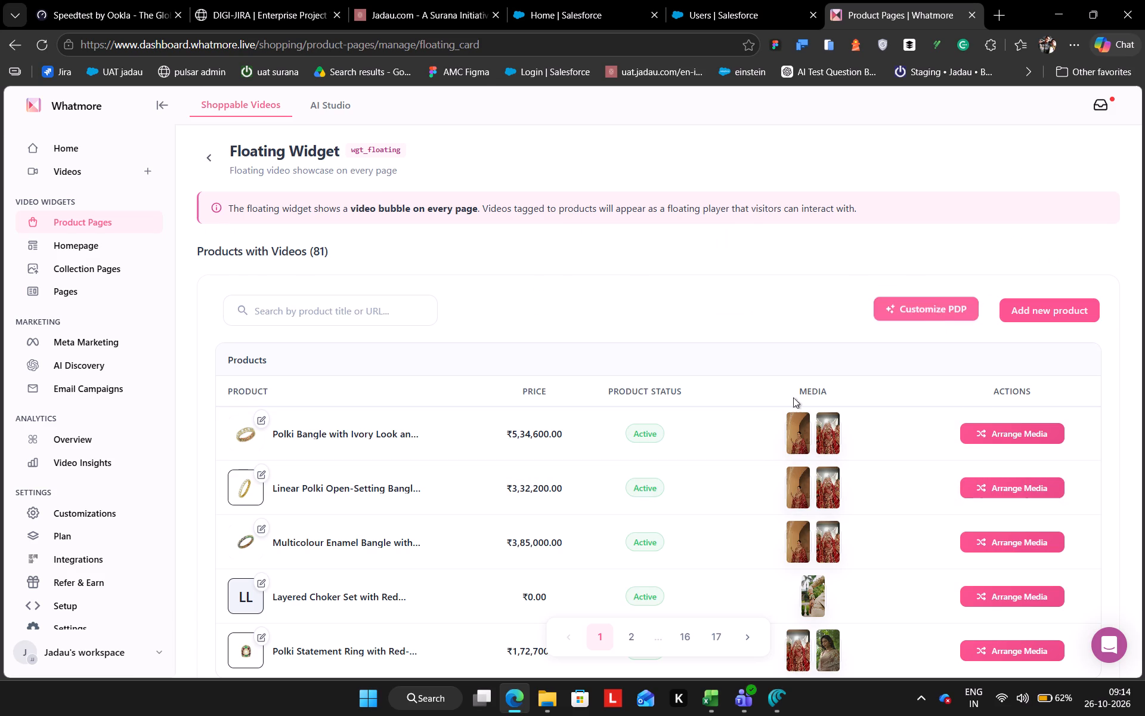
{"action": "scroll", "coordinate": [582, 490], "scroll_direction": "down", "scroll_amount": 4}
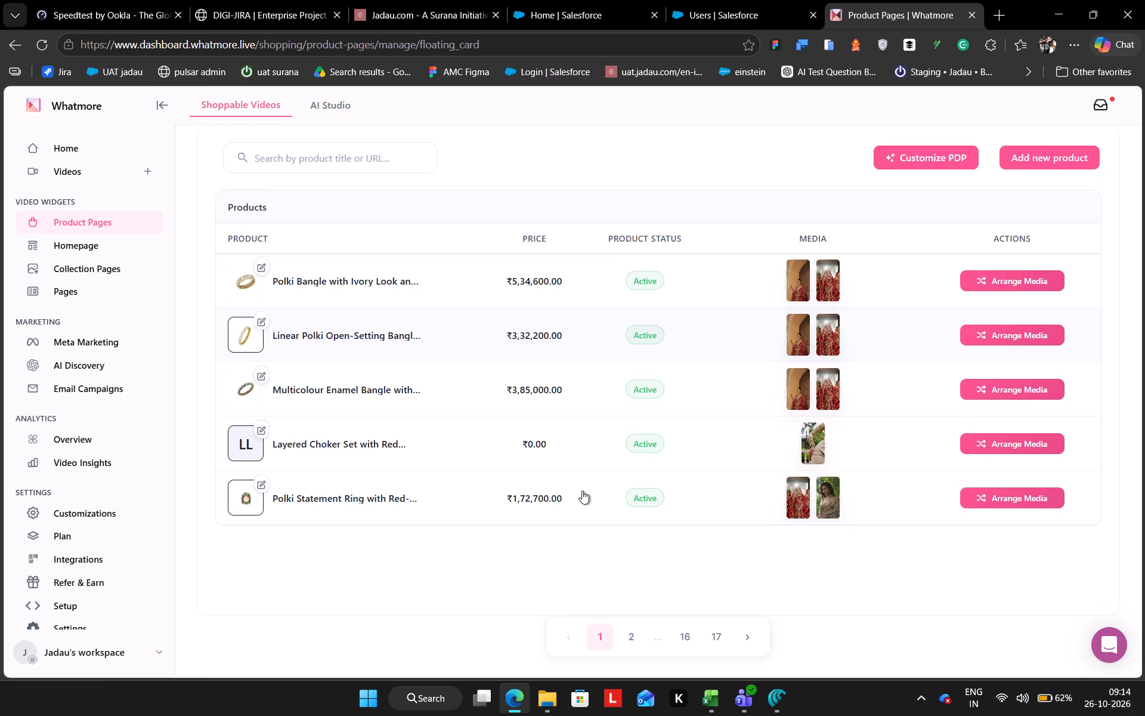
{"action": "scroll", "coordinate": [582, 490], "scroll_direction": "down", "scroll_amount": 1}
{"action": "scroll", "coordinate": [582, 490], "scroll_direction": "up", "scroll_amount": 5}
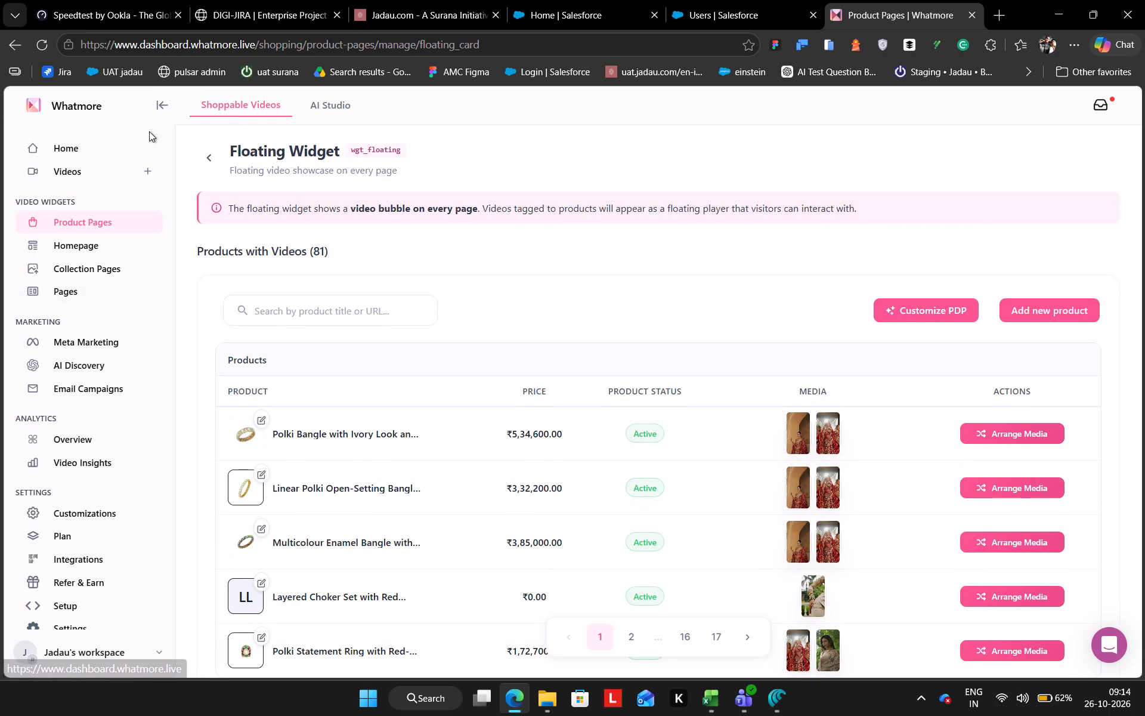
Examine the Video Carousel setup for the homepage, including its code snippet and live preview.
{"action": "left_click", "coordinate": [72, 251]}
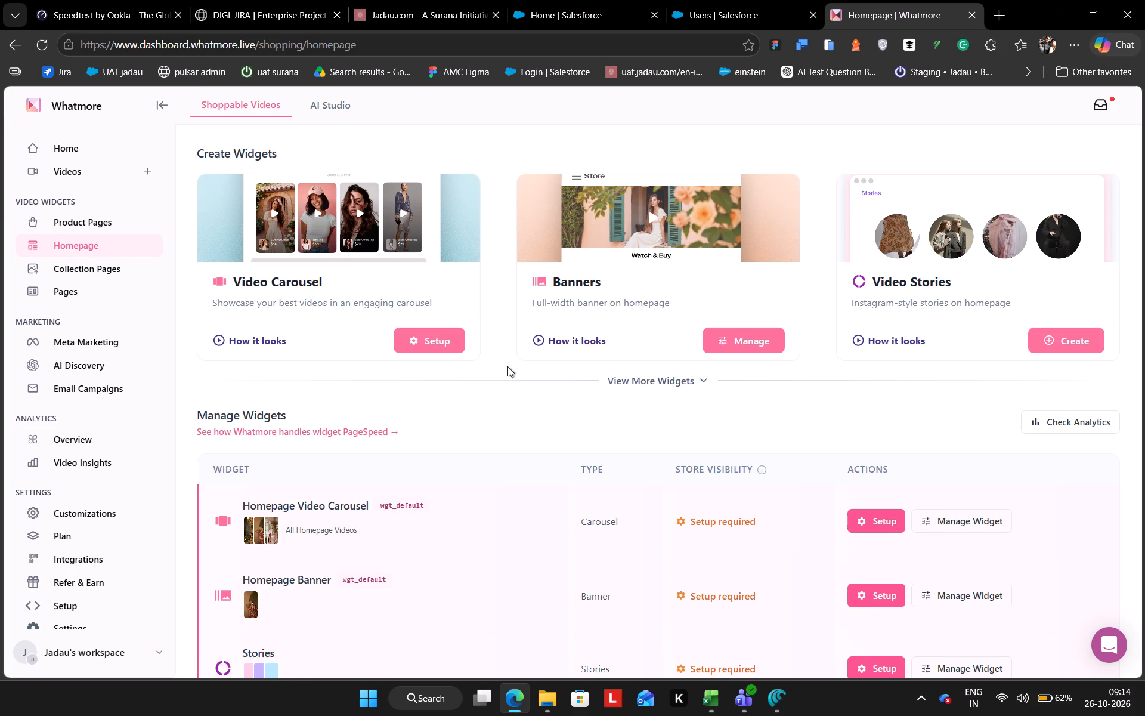
{"action": "left_click", "coordinate": [442, 332]}
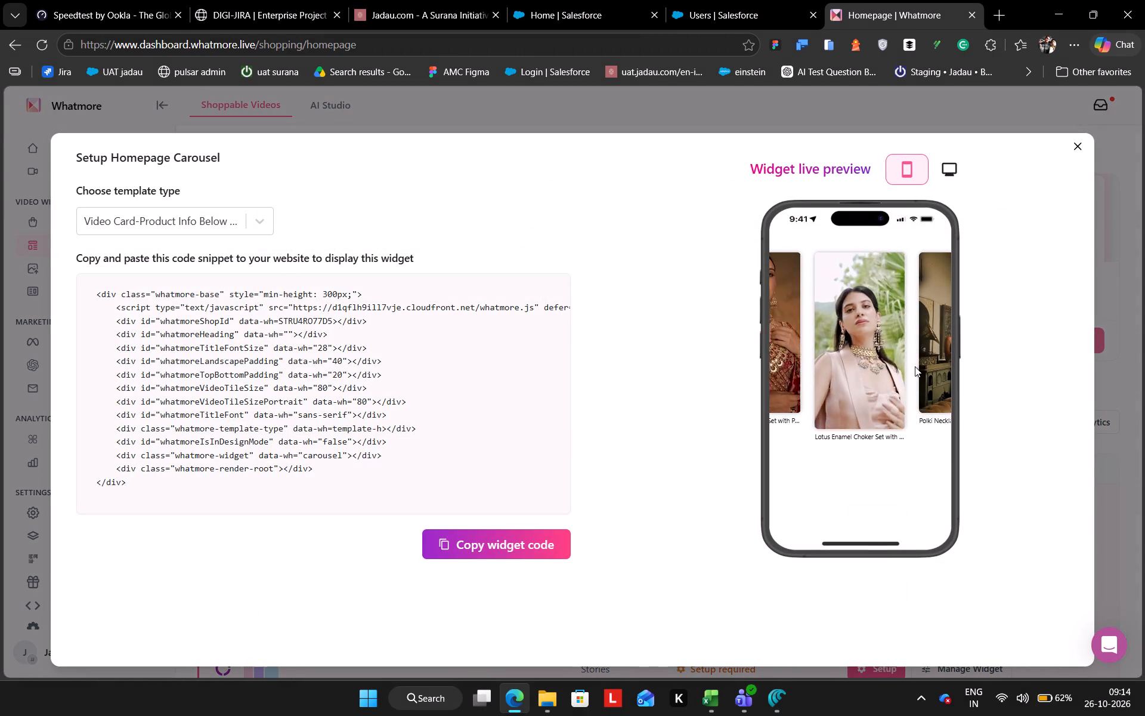
{"action": "left_click", "coordinate": [1078, 149]}
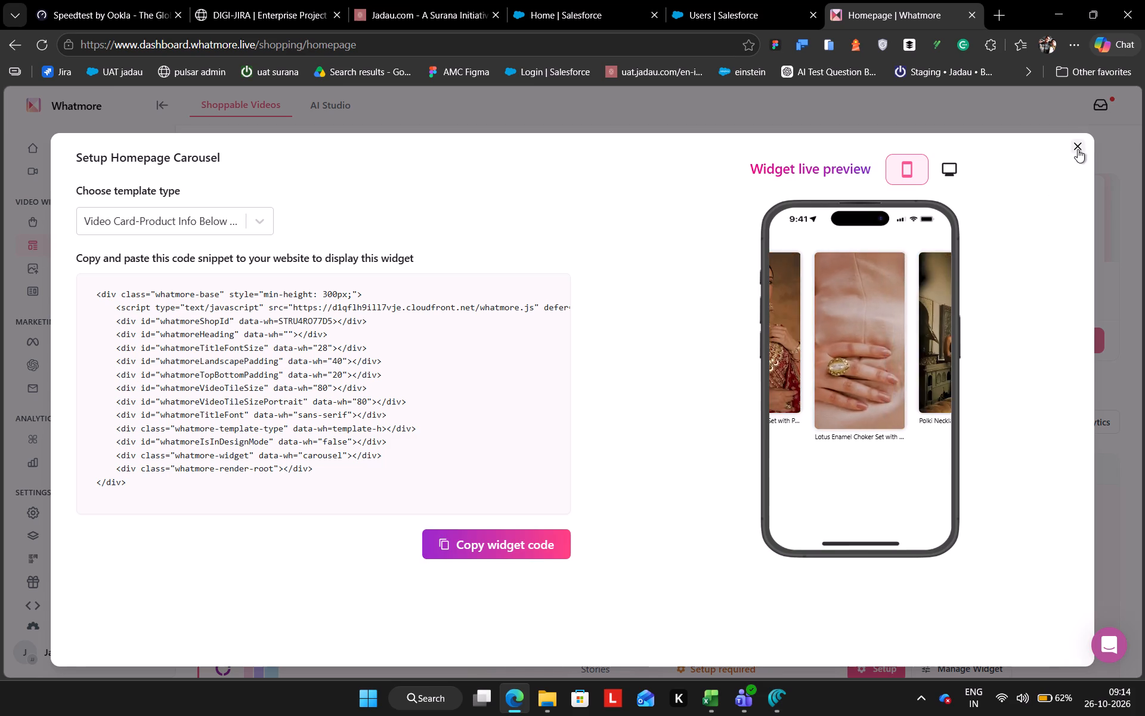
Start a new support chat and begin the message "so to outcome the currency issue on different locales can i do".
{"action": "left_click", "coordinate": [1103, 652]}
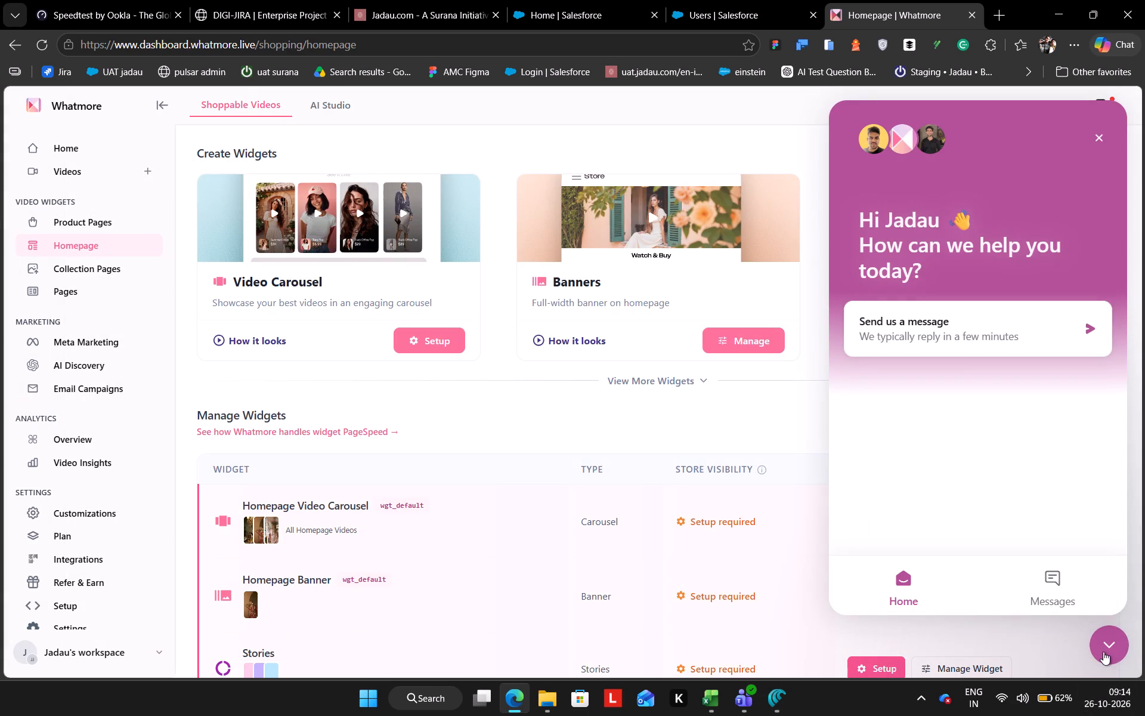
{"action": "left_click", "coordinate": [954, 325]}
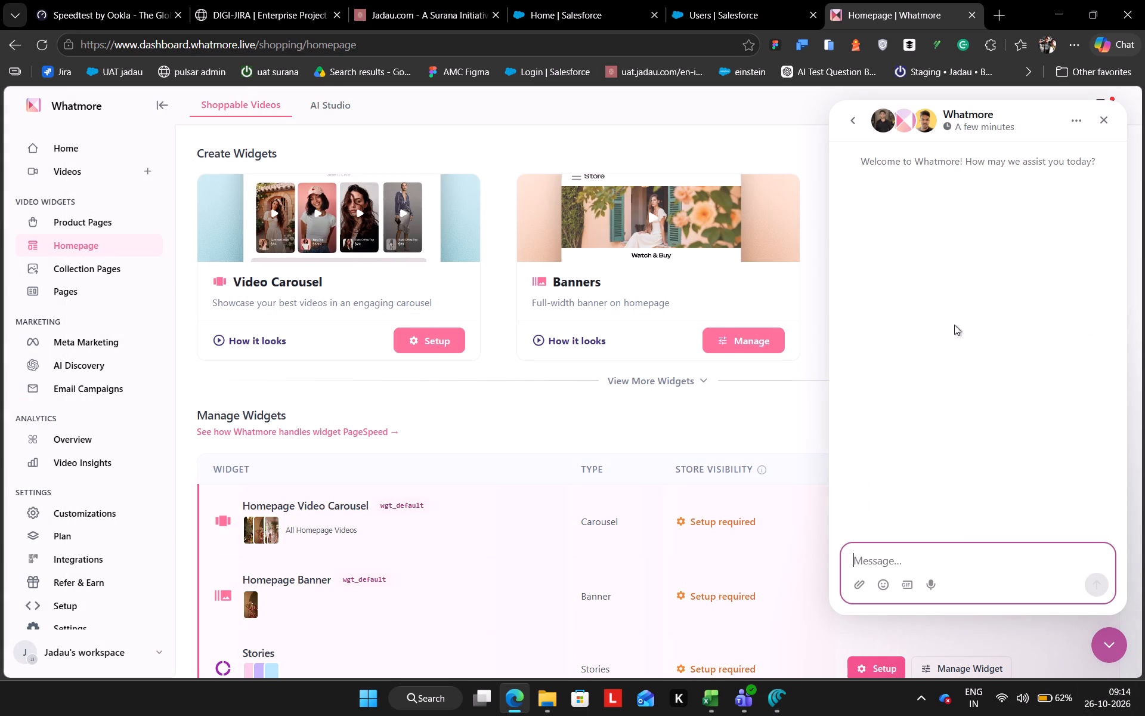
{"action": "type", "text": "so"}
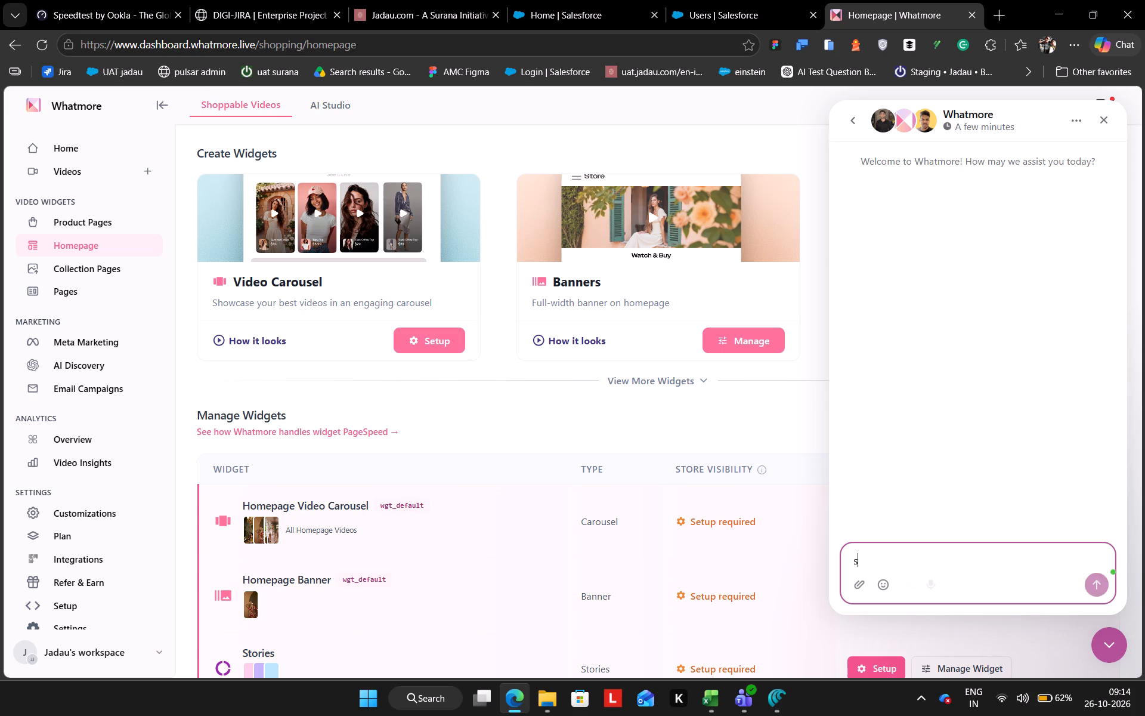
{"action": "key", "text": "space"}
{"action": "type", "text": "to our"}
{"action": "key", "text": "BackSpace"}
{"action": "type", "text": "tcome the currency"}
{"action": "key", "text": "space"}
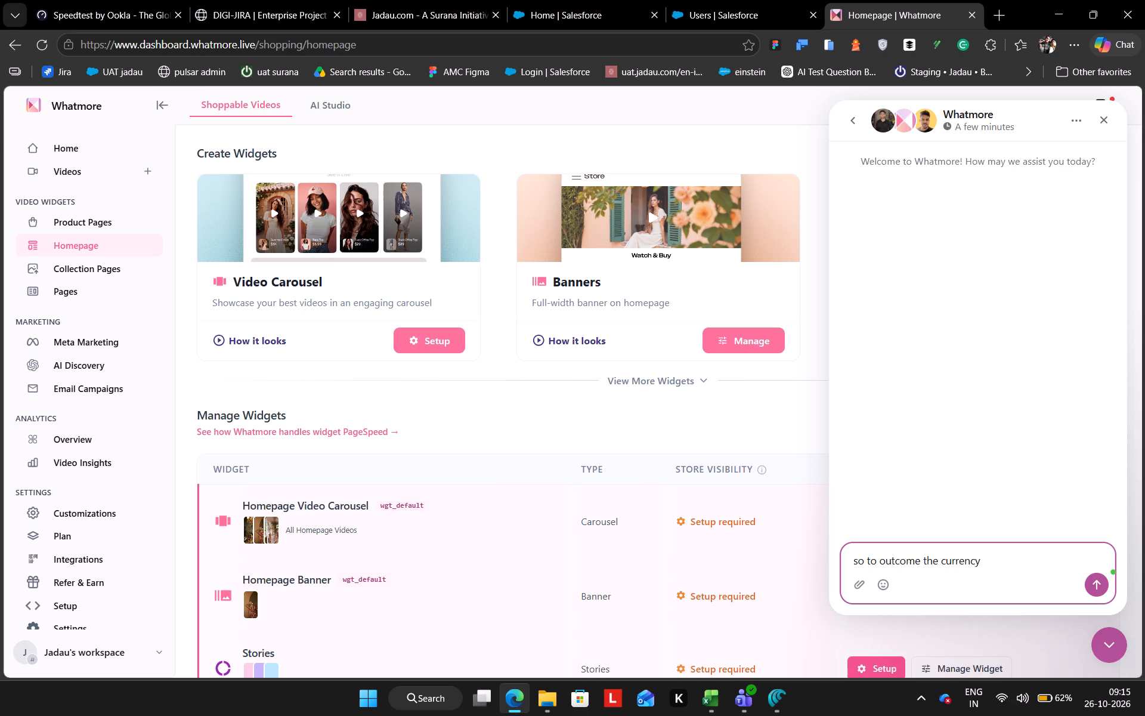
{"action": "type", "text": "issue on different locales ca"}
{"action": "key", "text": "BackSpace"}
{"action": "type", "text": "an i"}
{"action": "key", "text": "space"}
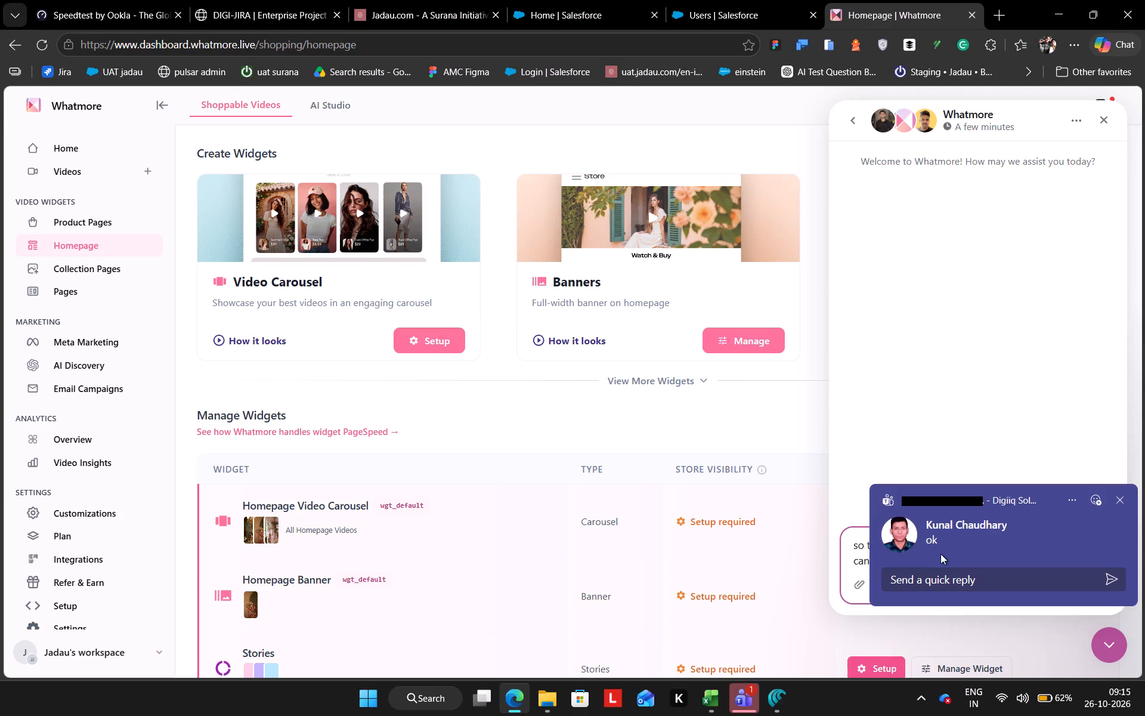
{"action": "key", "text": "s"}
{"action": "key", "text": "BackSpace"}
{"action": "type", "text": "di"}
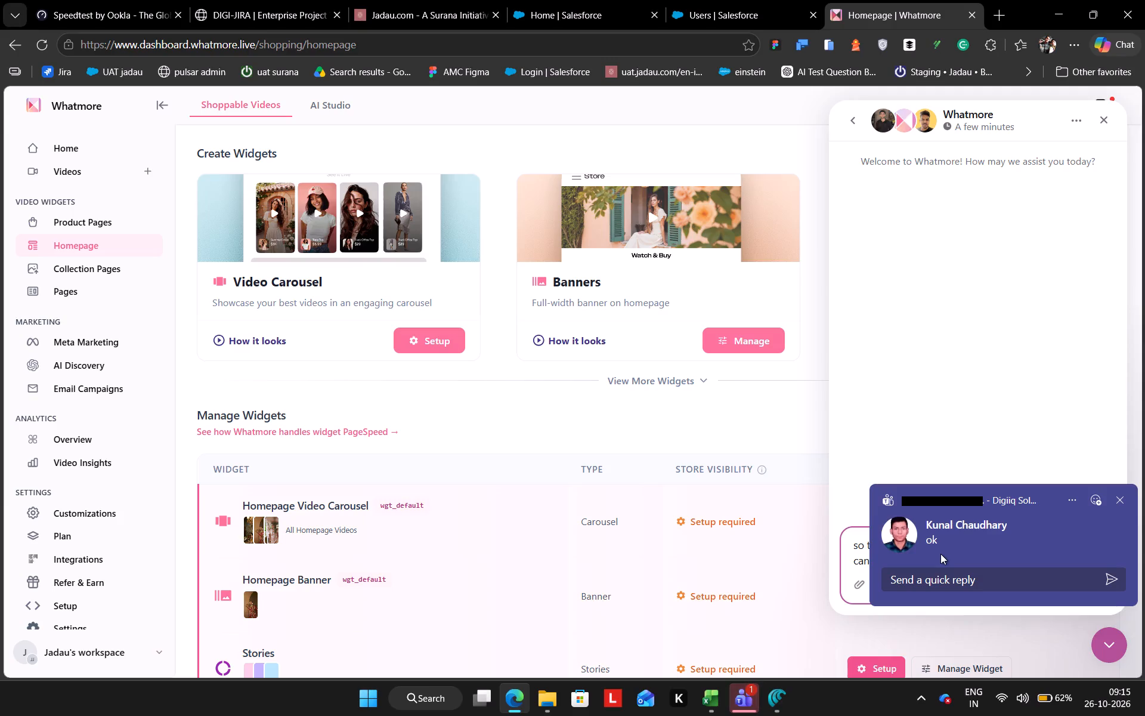
{"action": "left_click", "coordinate": [1121, 502]}
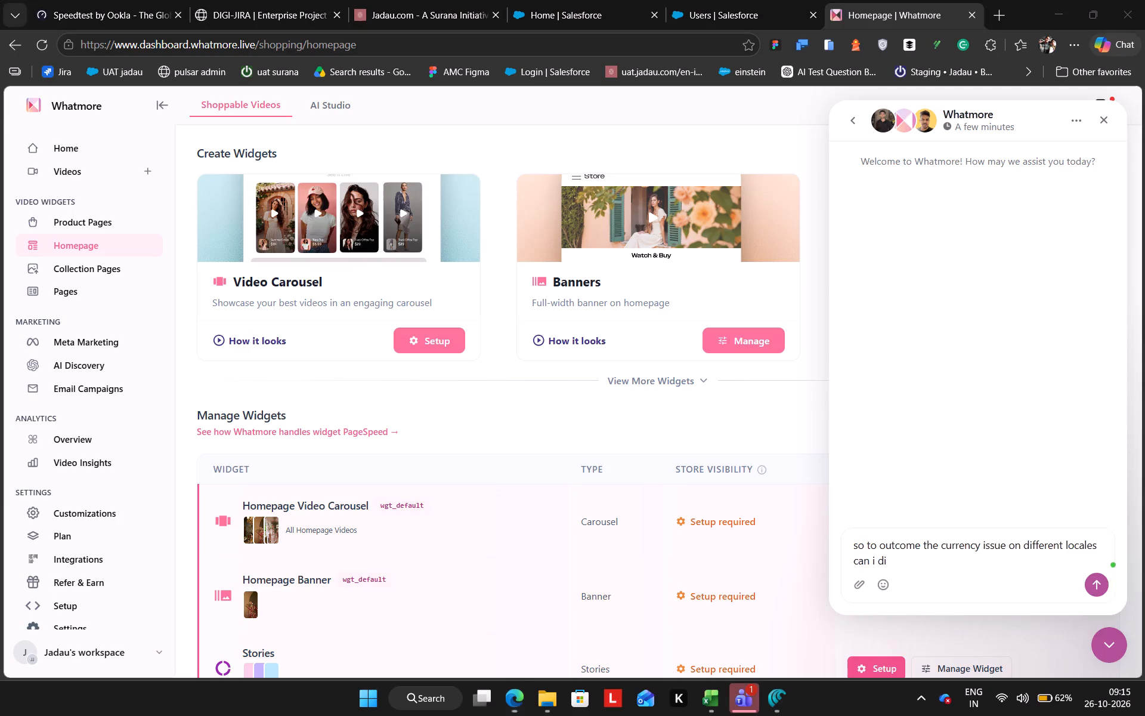
{"action": "key", "text": "BackSpace"}
{"action": "type", "text": "o"}
{"action": "key", "text": "space"}
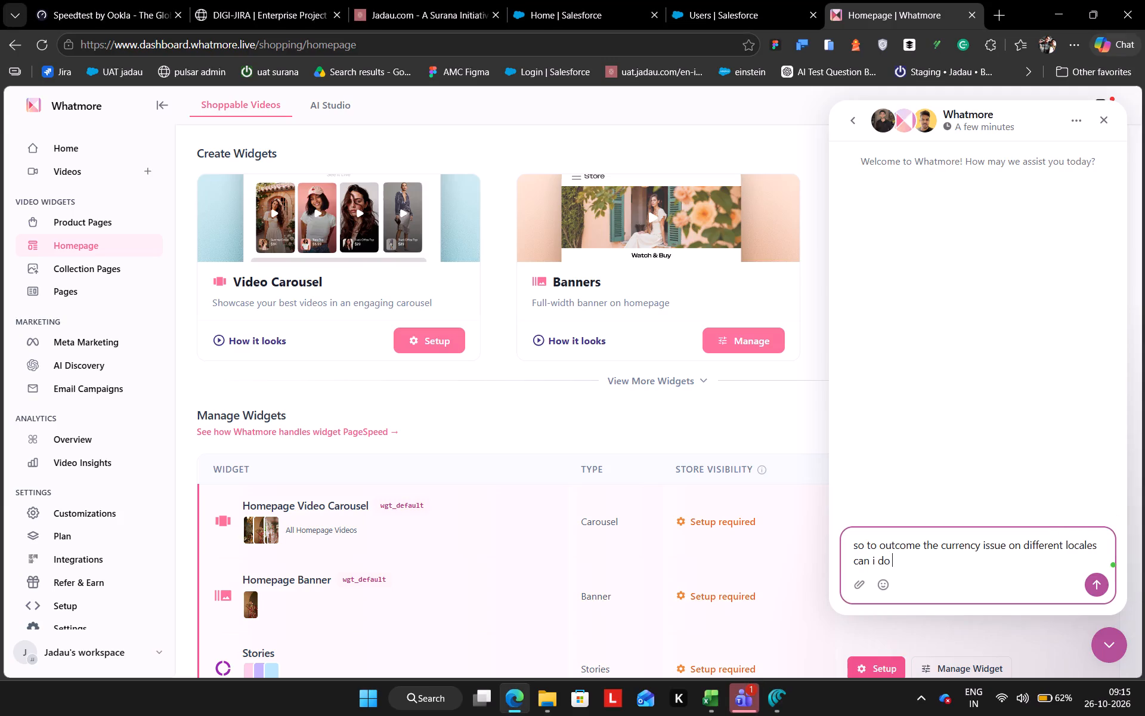
Continue the support message with "like creating different carousel for different locales with different products".
{"action": "type", "text": "like"}
{"action": "key", "text": "space"}
{"action": "type", "text": "creating different v"}
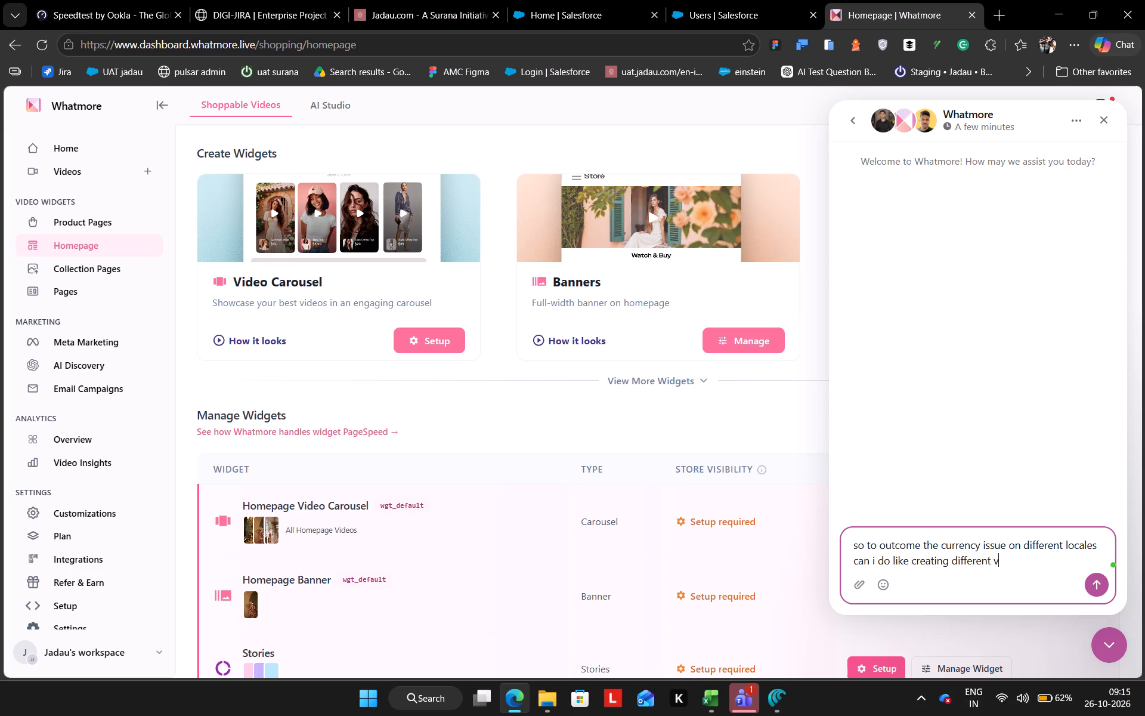
{"action": "key", "text": "BackSpace"}
{"action": "type", "text": "carousel for different locales with"}
{"action": "key", "text": "space"}
{"action": "type", "text": "different products"}
{"action": "key", "text": "space"}
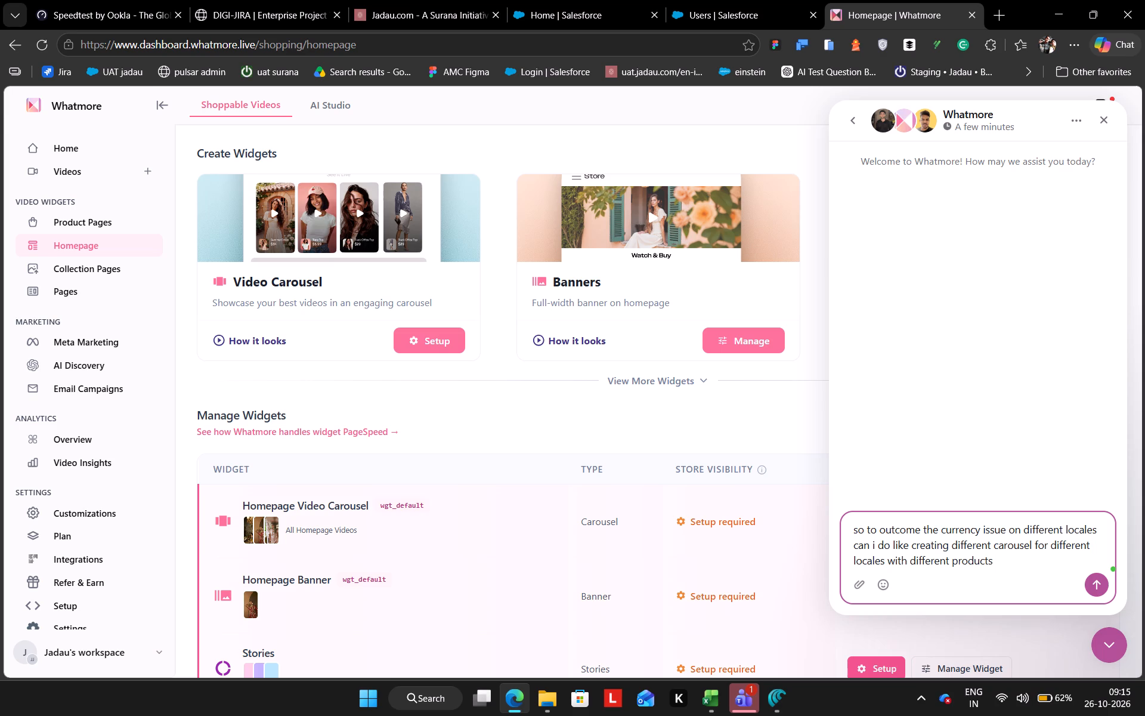
Trim the draft message so that it ends at "creating different carousel for different locales".
{"action": "key", "text": "BackSpace"}
{"action": "key", "text": "BackSpace"}
{"action": "key", "text": "BackSpace"}
{"action": "key", "text": "BackSpace"}
{"action": "key", "text": "BackSpace"}
{"action": "key", "text": "BackSpace"}
{"action": "key", "text": "BackSpace"}
{"action": "key", "text": "BackSpace"}
{"action": "key", "text": "BackSpace"}
{"action": "key", "text": "BackSpace"}
{"action": "key", "text": "BackSpace"}
{"action": "key", "text": "BackSpace"}
{"action": "key", "text": "BackSpace"}
{"action": "key", "text": "BackSpace"}
{"action": "key", "text": "BackSpace"}
{"action": "key", "text": "BackSpace"}
{"action": "key", "text": "BackSpace"}
{"action": "key", "text": "BackSpace"}
{"action": "key", "text": "BackSpace"}
{"action": "key", "text": "BackSpace"}
{"action": "key", "text": "BackSpace"}
{"action": "key", "text": "BackSpace"}
{"action": "key", "text": "BackSpace"}
{"action": "key", "text": "BackSpace"}
{"action": "key", "text": "BackSpace"}
{"action": "key", "text": "BackSpace"}
{"action": "key", "text": "BackSpace"}
{"action": "key", "text": "BackSpace"}
{"action": "key", "text": "BackSpace"}
{"action": "key", "text": "BackSpace"}
{"action": "key", "text": "BackSpace"}
{"action": "key", "text": "BackSpace"}
{"action": "key", "text": "BackSpace"}
{"action": "key", "text": "BackSpace"}
{"action": "key", "text": "BackSpace"}
{"action": "key", "text": "BackSpace"}
{"action": "key", "text": "BackSpace"}
{"action": "key", "text": "BackSpace"}
{"action": "key", "text": "BackSpace"}
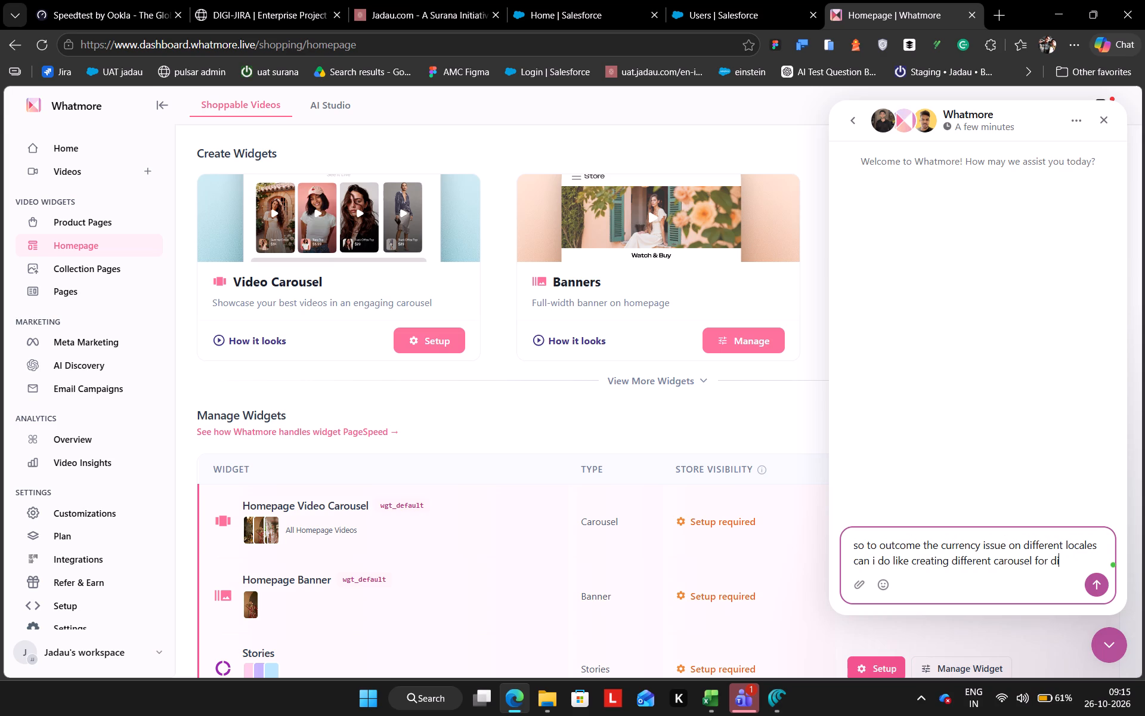
{"action": "type", "text": "fferec"}
{"action": "key", "text": "BackSpace"}
{"action": "type", "text": "nt locale"}
{"action": "key", "text": "s"}
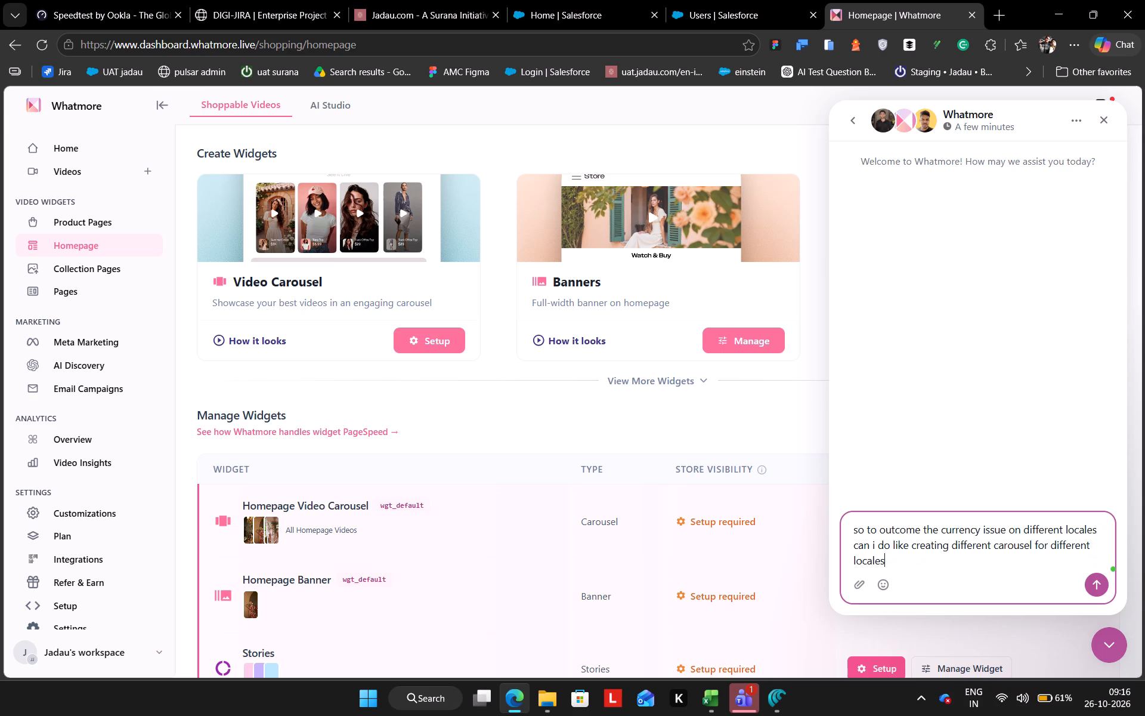
Complete the message with "with multiple currenct by adding same products in different currency?" and send it to support.
{"action": "key", "text": "space"}
{"action": "type", "text": "with multiple currenct by adding pr"}
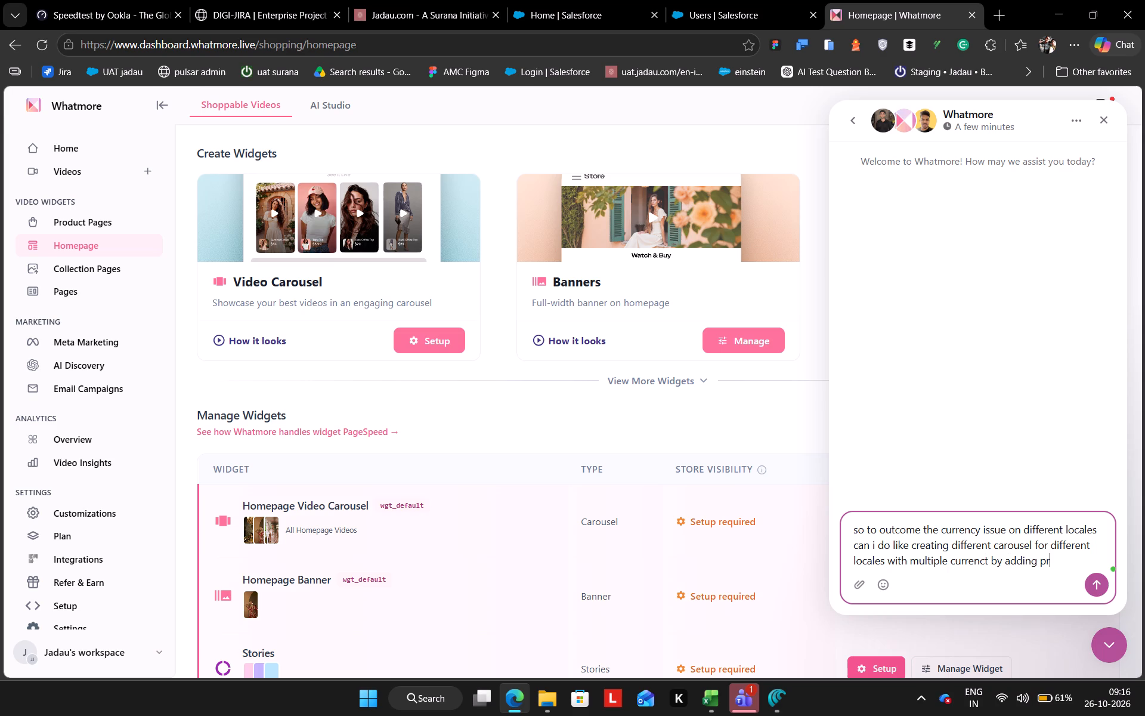
{"action": "key", "text": "BackSpace"}
{"action": "type", "text": "same products in"}
{"action": "key", "text": "space"}
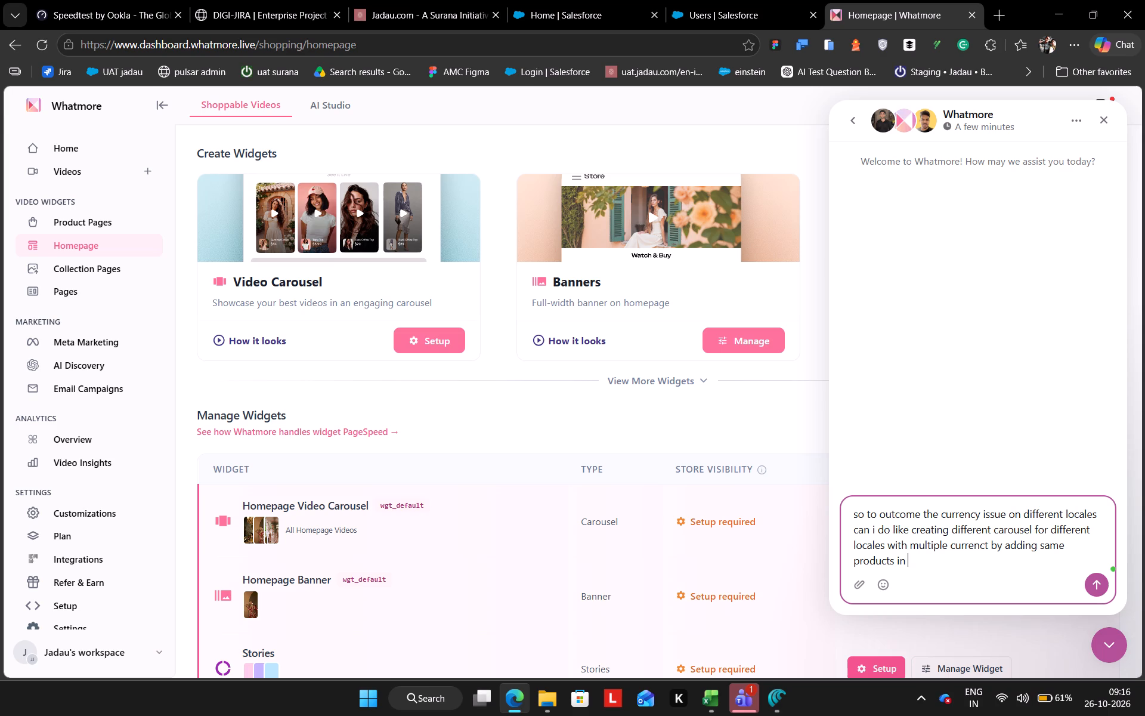
{"action": "type", "text": "differen"}
{"action": "type", "text": "t"}
{"action": "key", "text": "space"}
{"action": "type", "text": "currency"}
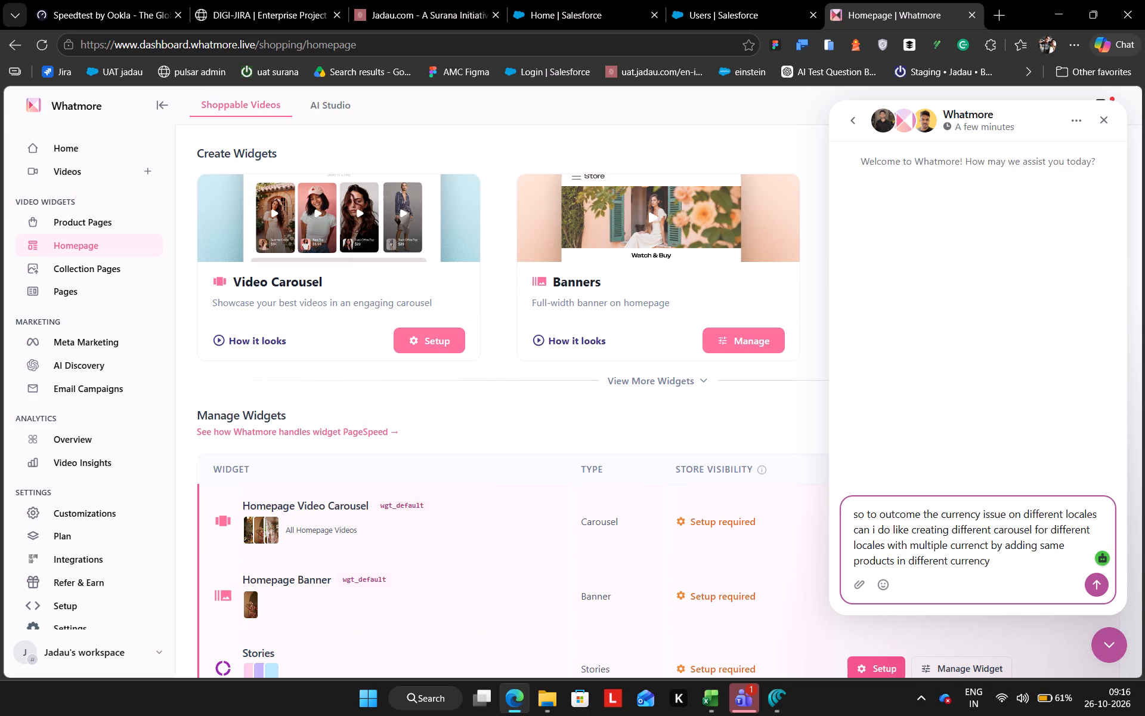
{"action": "key", "text": "shift+question"}
{"action": "key", "text": "Return"}
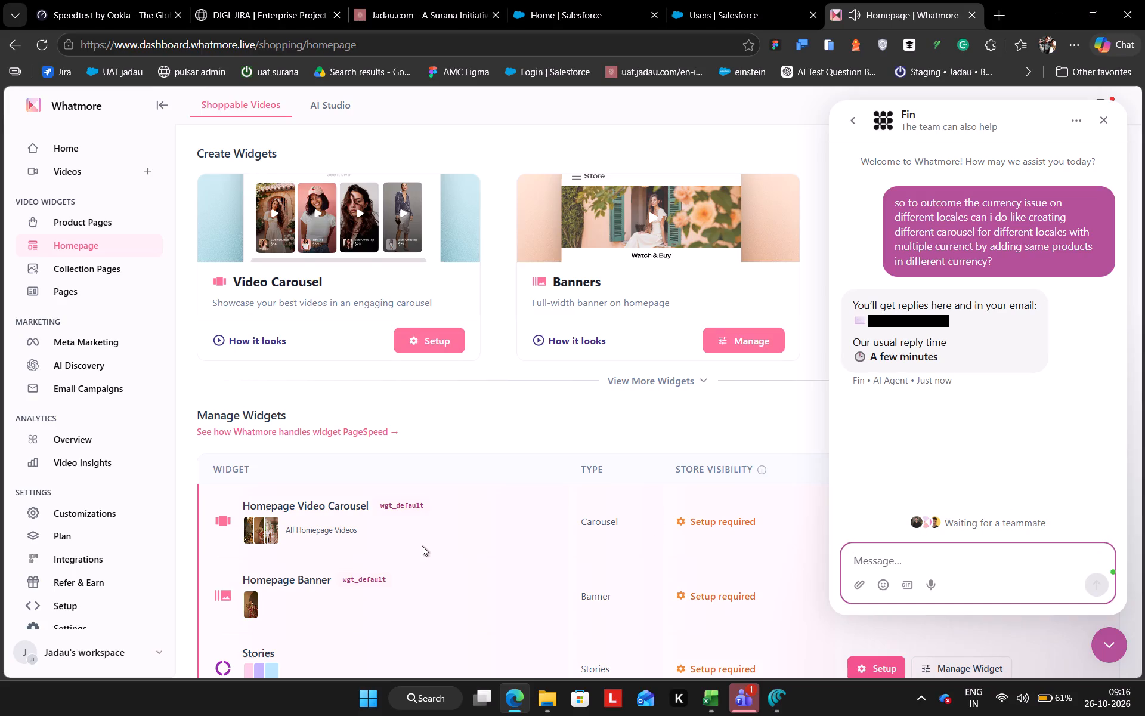
Close the support chat and look over the homepage widgets, including the additional widget types.
{"action": "scroll", "coordinate": [422, 545], "scroll_direction": "down", "scroll_amount": 2}
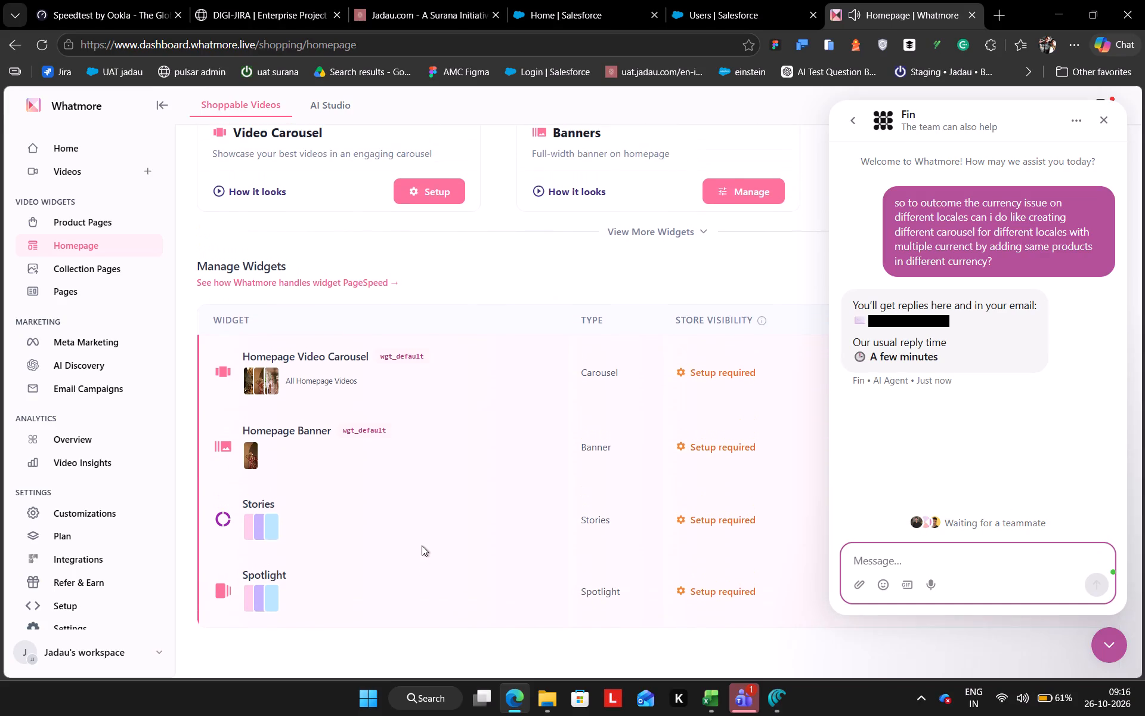
{"action": "scroll", "coordinate": [422, 545], "scroll_direction": "down", "scroll_amount": 1}
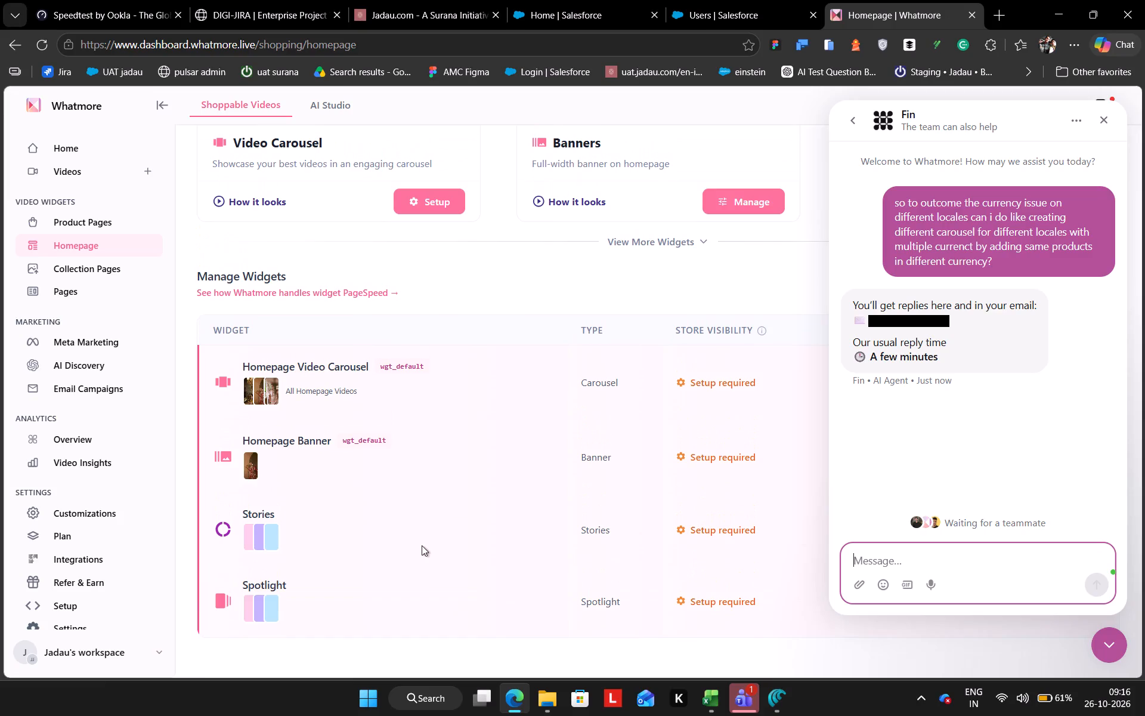
{"action": "scroll", "coordinate": [359, 526], "scroll_direction": "down", "scroll_amount": 2}
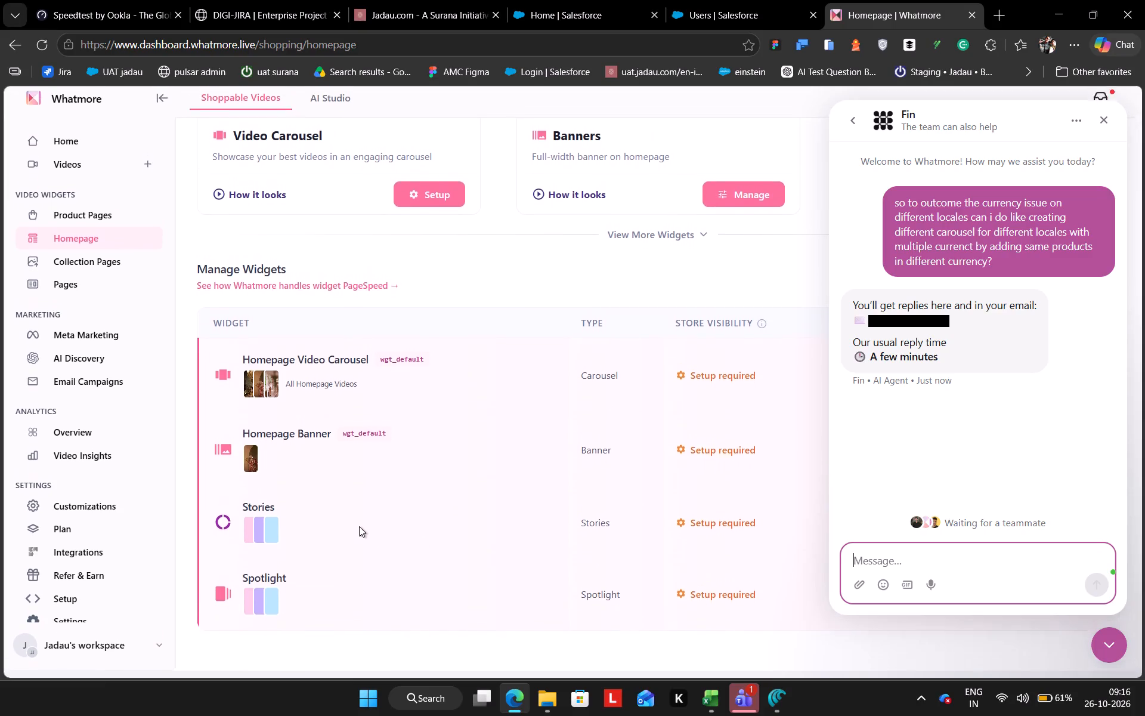
{"action": "left_click", "coordinate": [1099, 122]}
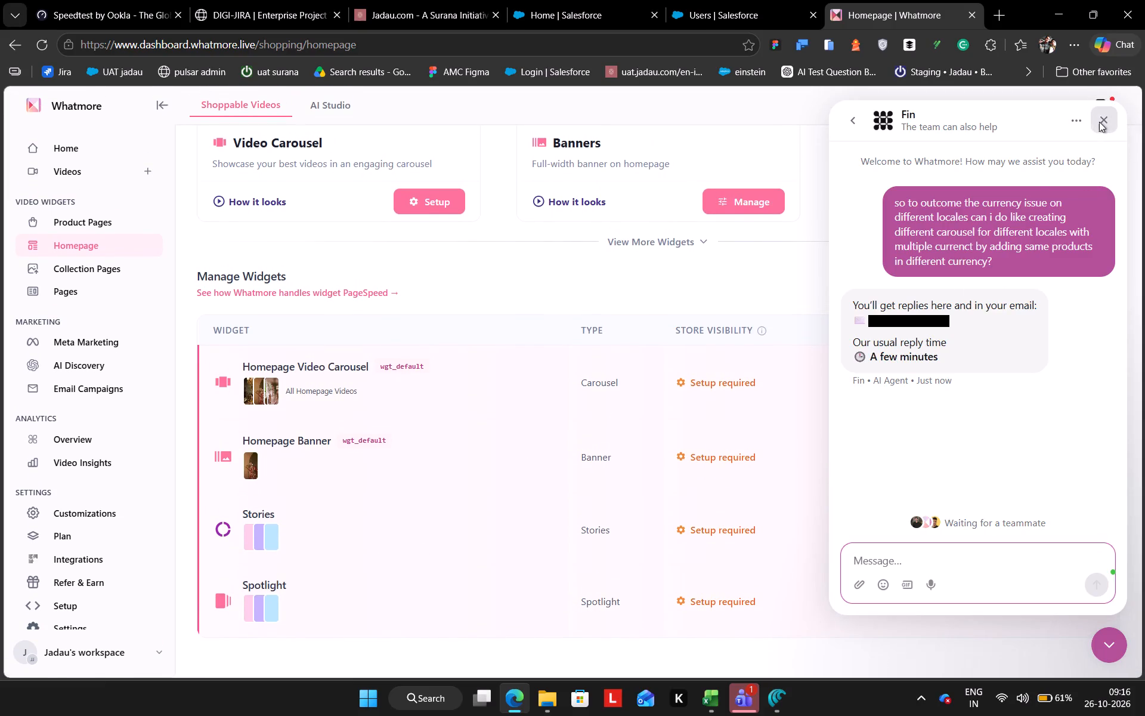
{"action": "left_click", "coordinate": [694, 240]}
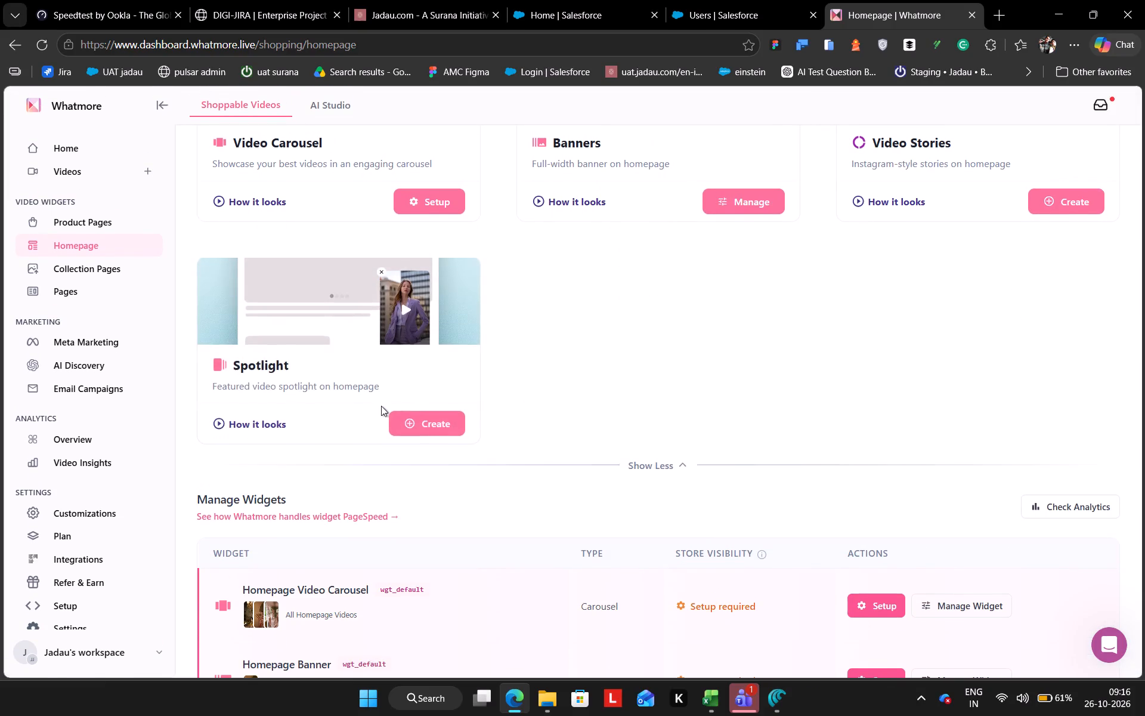
{"action": "scroll", "coordinate": [533, 415], "scroll_direction": "up", "scroll_amount": 2}
{"action": "left_click", "coordinate": [292, 249]}
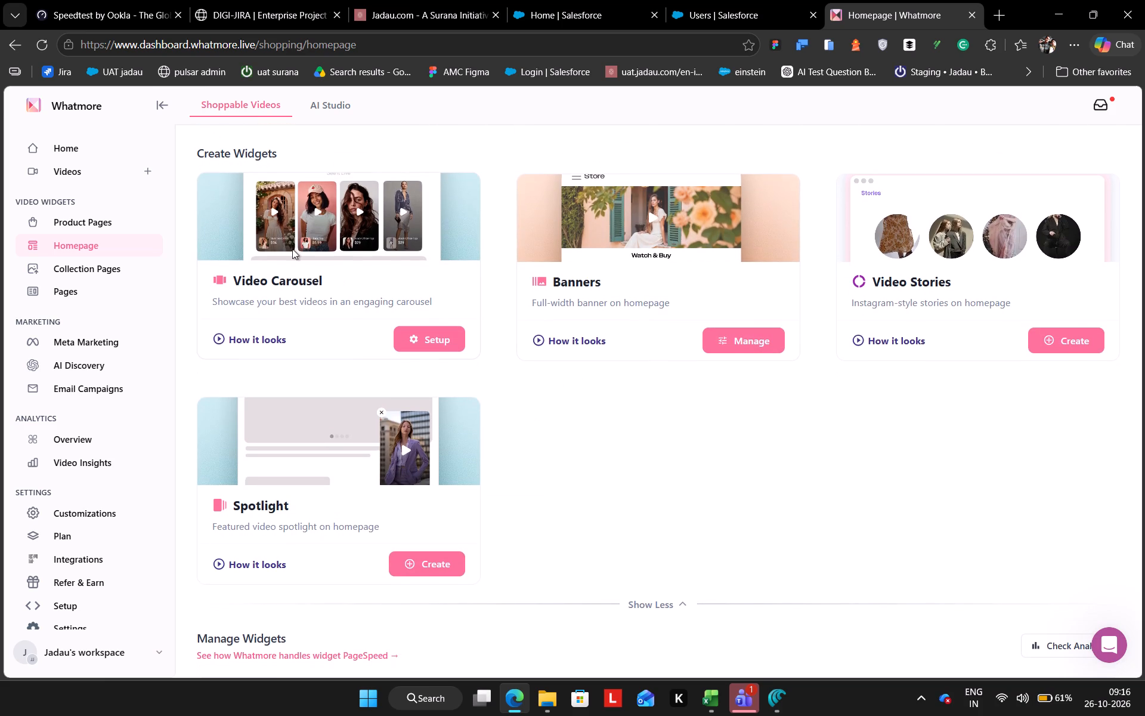
Open the Plan page to review the subscription plans.
{"action": "left_click", "coordinate": [63, 541]}
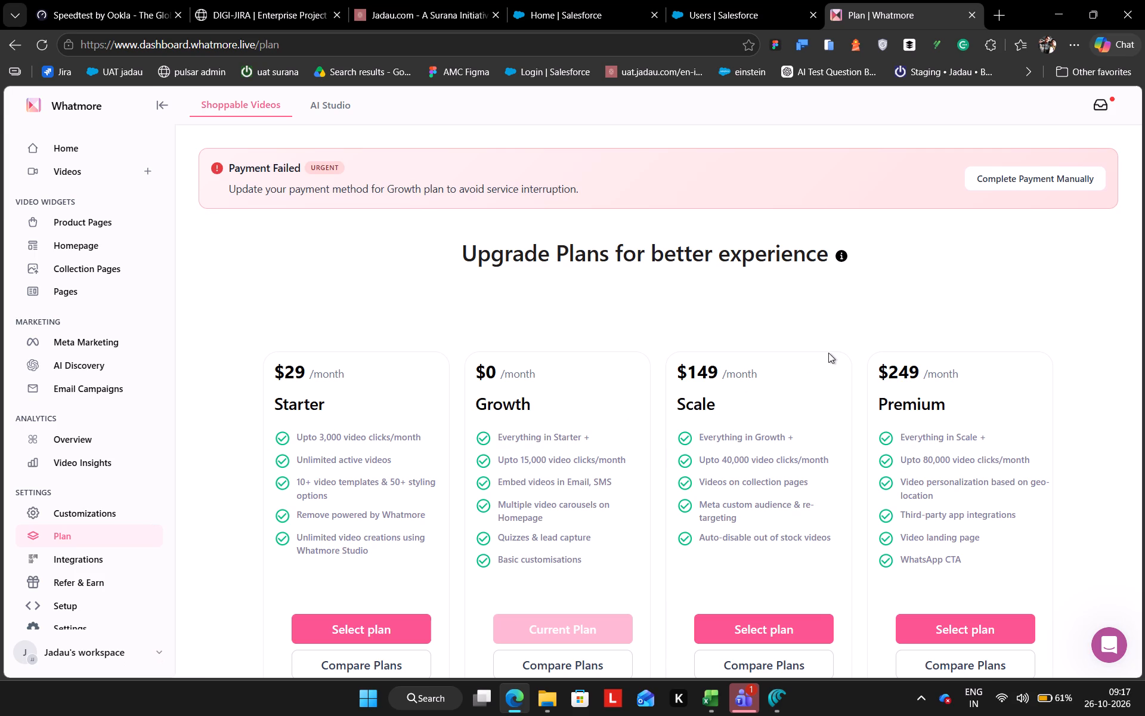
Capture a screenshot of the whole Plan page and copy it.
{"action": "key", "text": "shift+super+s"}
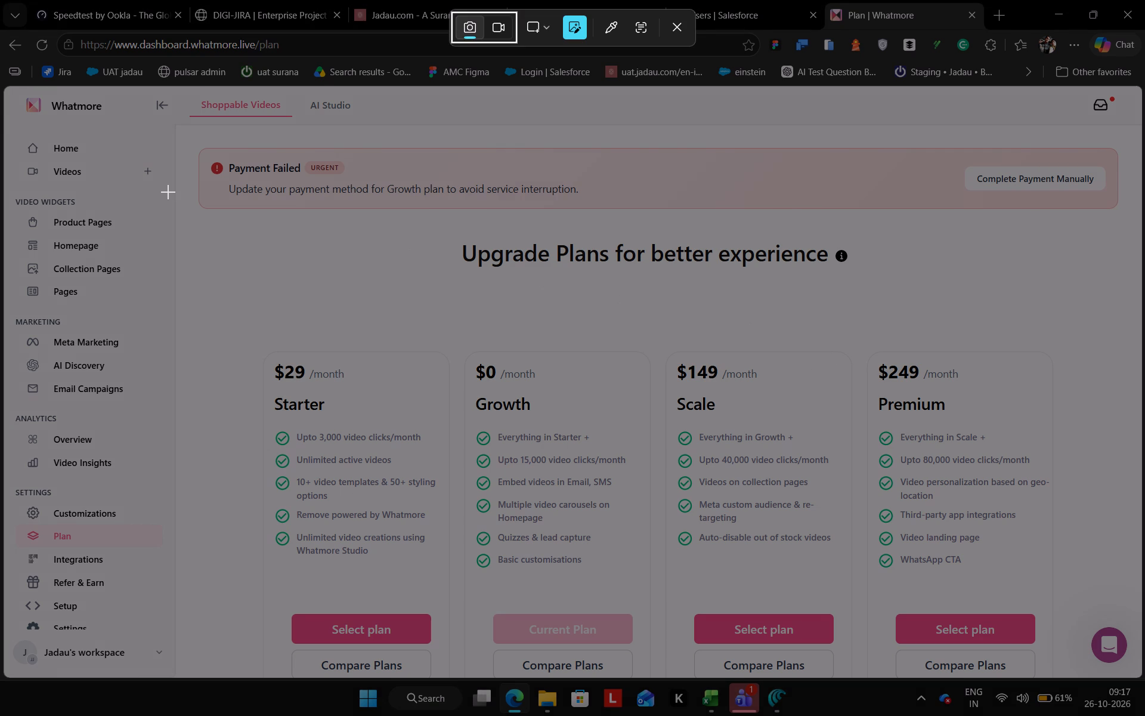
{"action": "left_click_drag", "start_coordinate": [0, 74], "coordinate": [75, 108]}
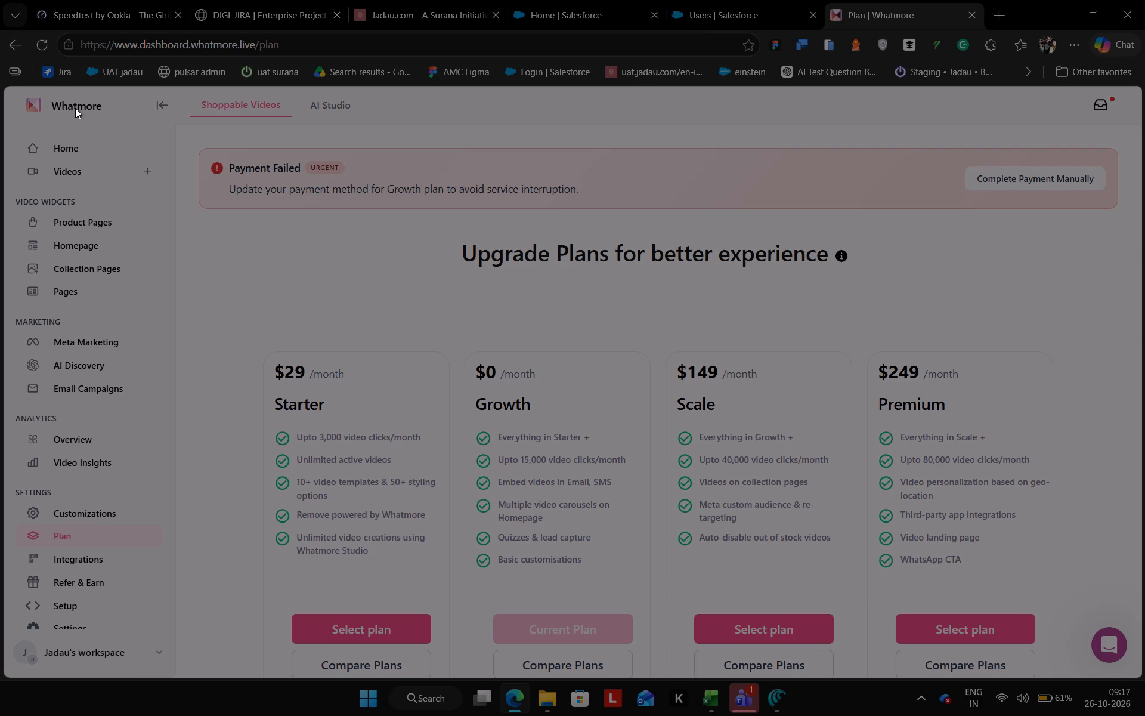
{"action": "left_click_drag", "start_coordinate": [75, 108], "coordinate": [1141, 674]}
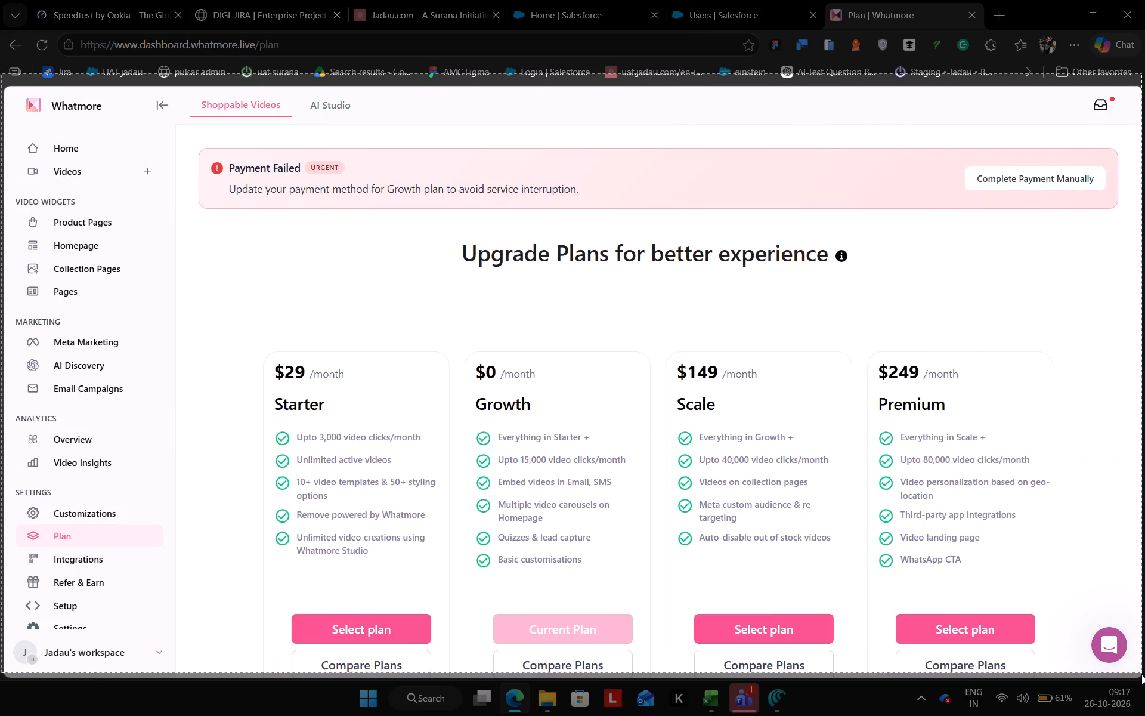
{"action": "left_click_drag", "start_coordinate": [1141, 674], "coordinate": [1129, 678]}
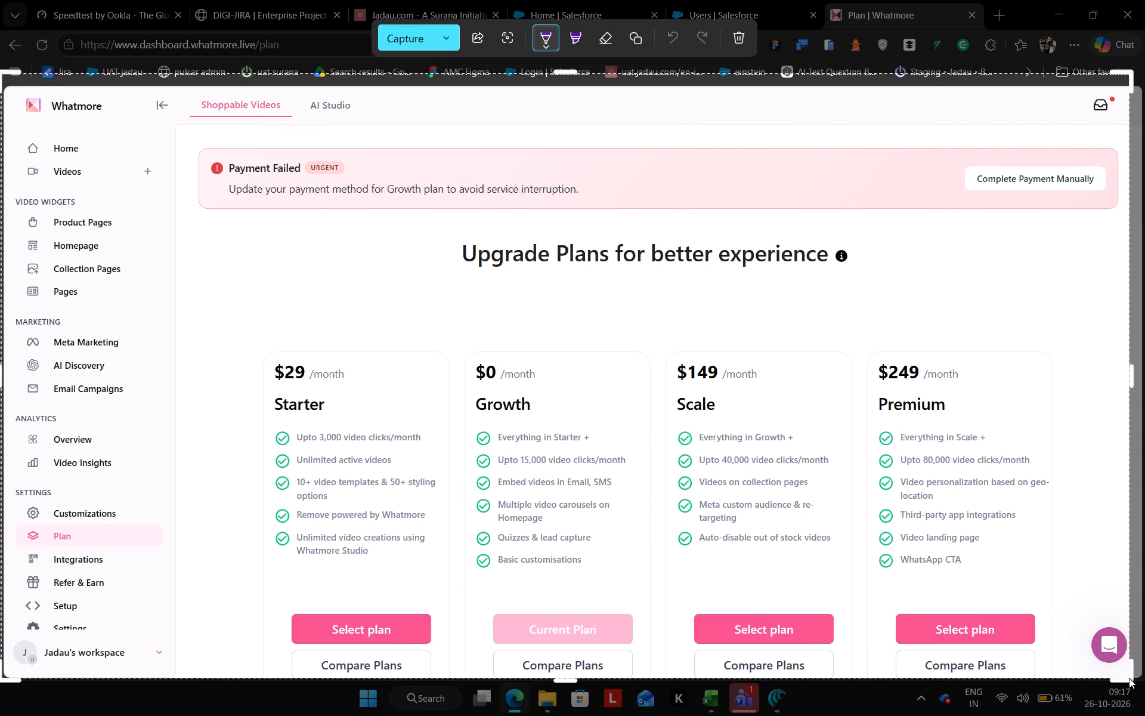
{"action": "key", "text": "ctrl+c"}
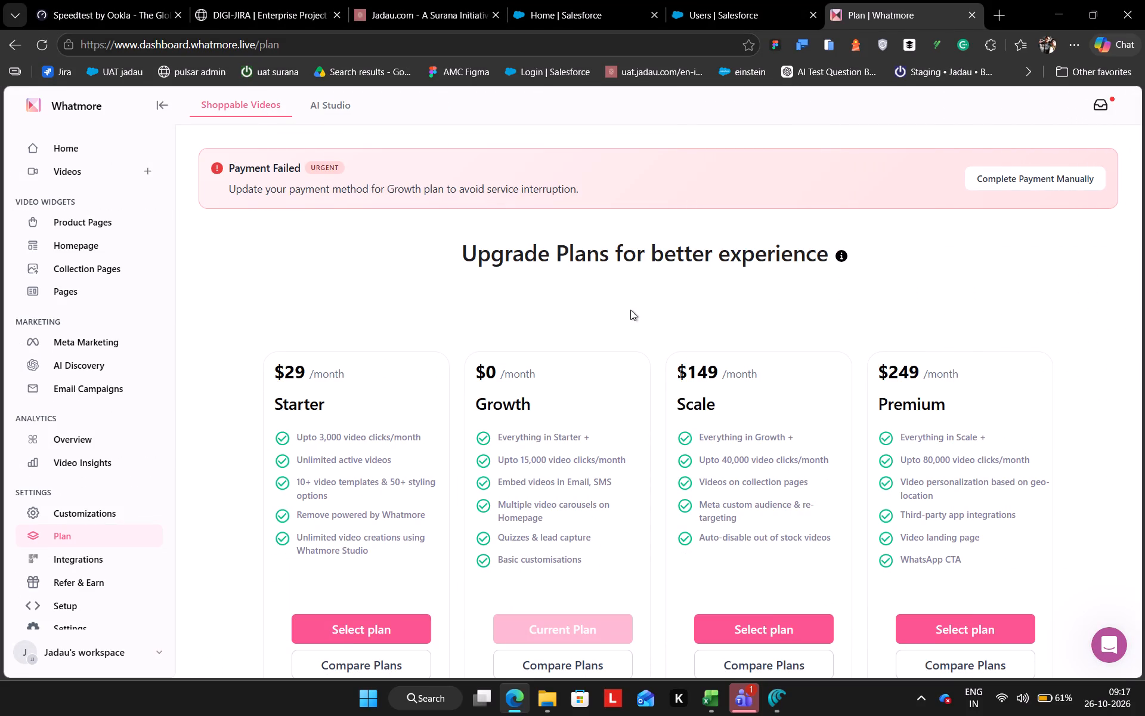
Capture the upper part of the Plan page, outline the Payment Failed notice with a red rectangle, and copy the screenshot.
{"action": "key", "text": "shift+super+s"}
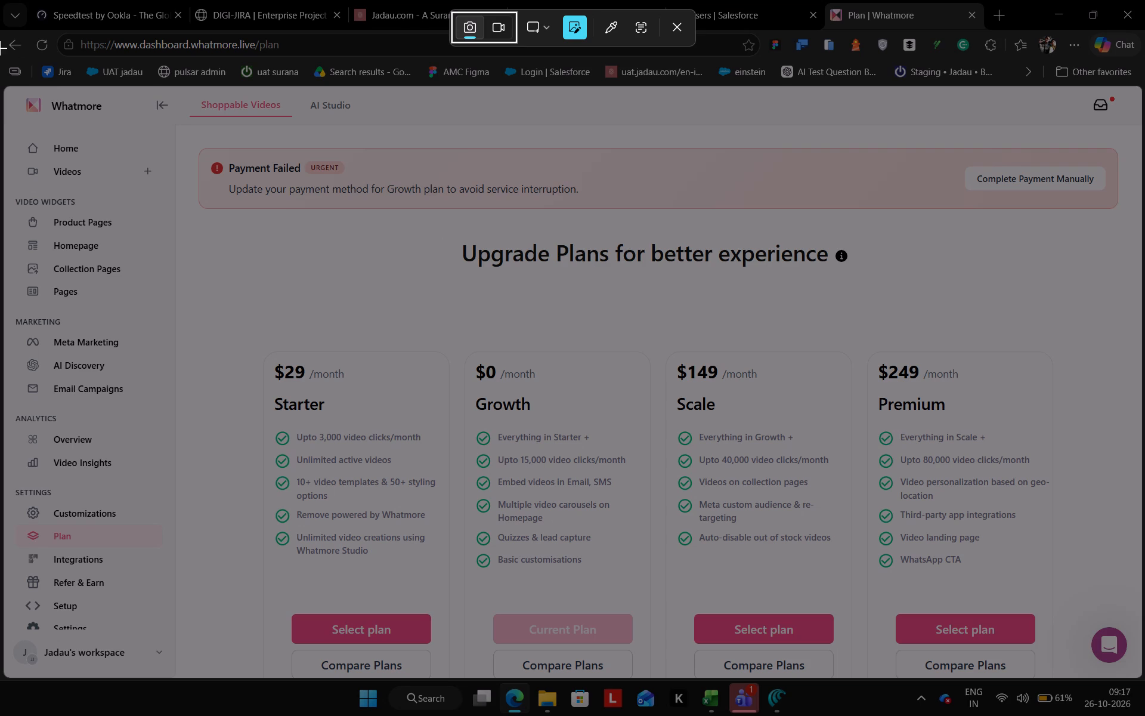
{"action": "left_click_drag", "start_coordinate": [0, 51], "coordinate": [1134, 675]}
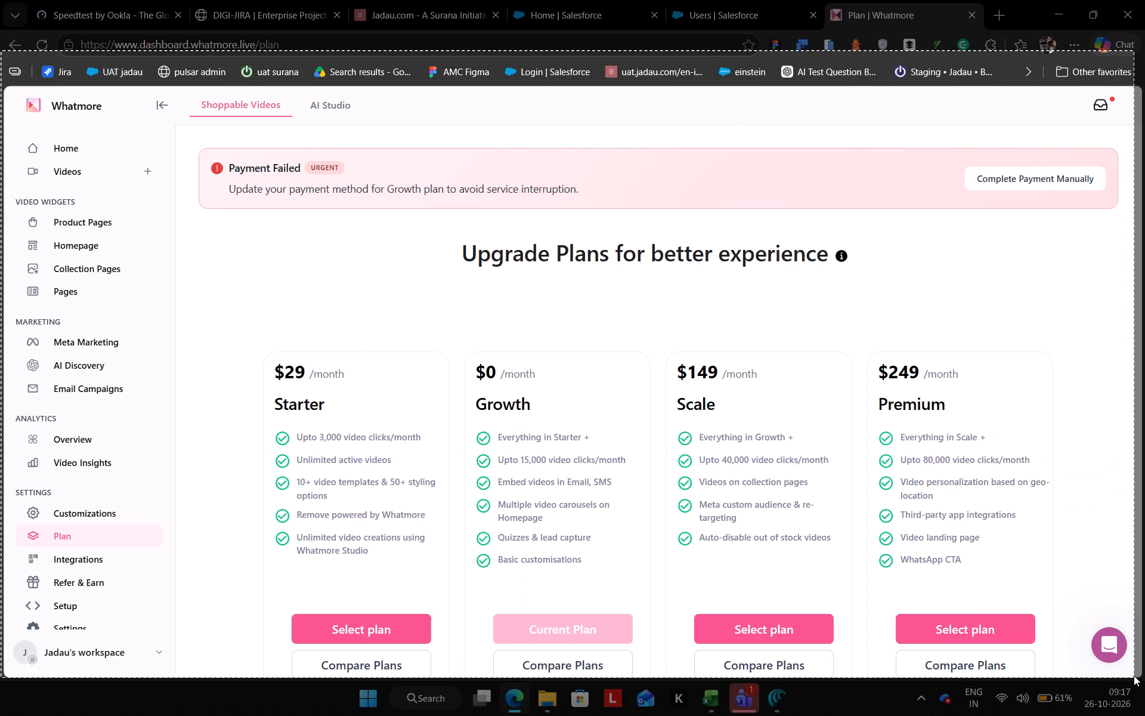
{"action": "left_click_drag", "start_coordinate": [1134, 675], "coordinate": [1144, 588]}
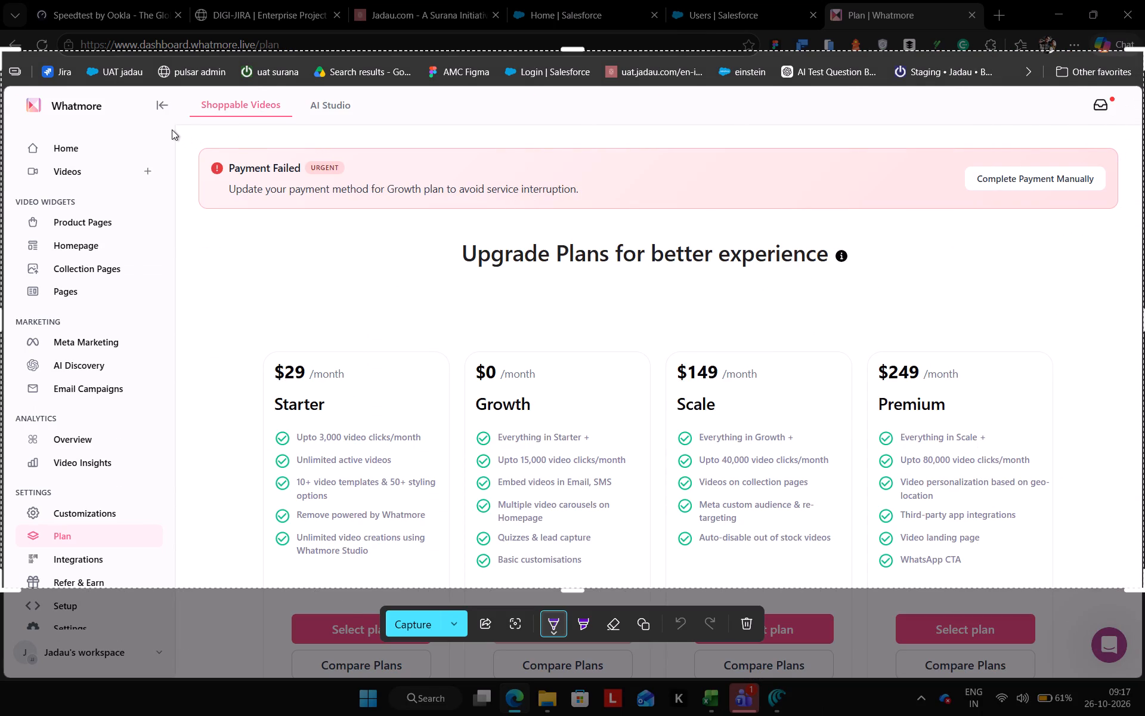
{"action": "left_click", "coordinate": [647, 621]}
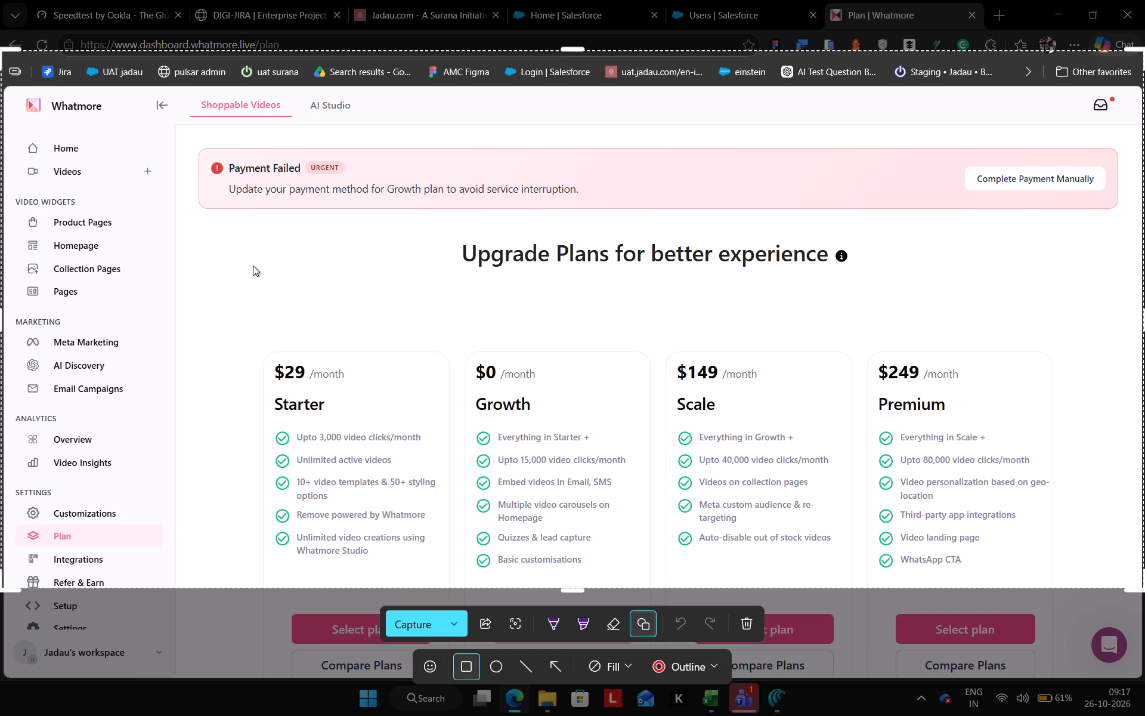
{"action": "left_click_drag", "start_coordinate": [182, 130], "coordinate": [941, 255]}
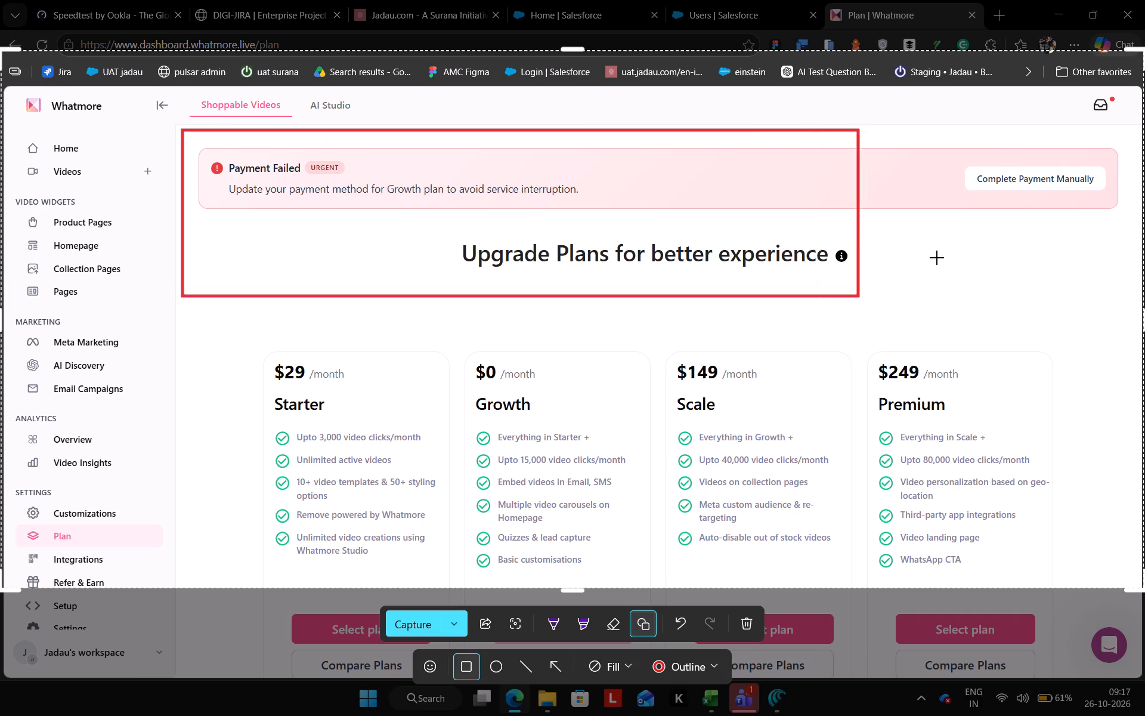
{"action": "left_click_drag", "start_coordinate": [941, 255], "coordinate": [1124, 225]}
{"action": "key", "text": "ctrl+c"}
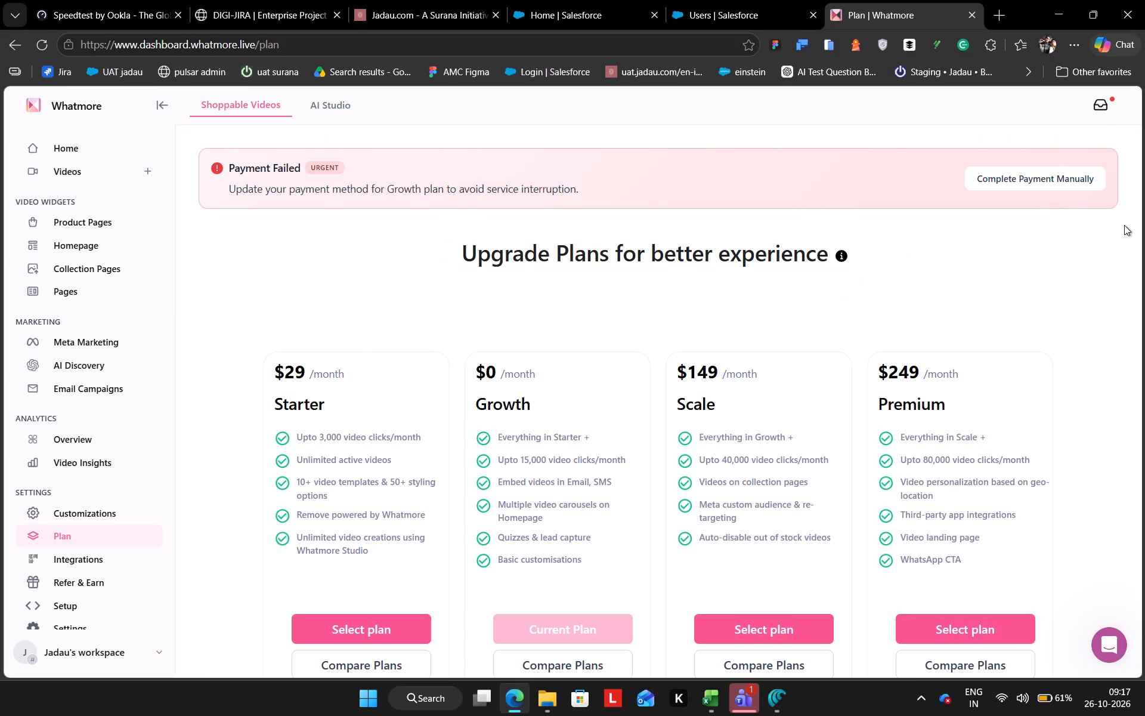
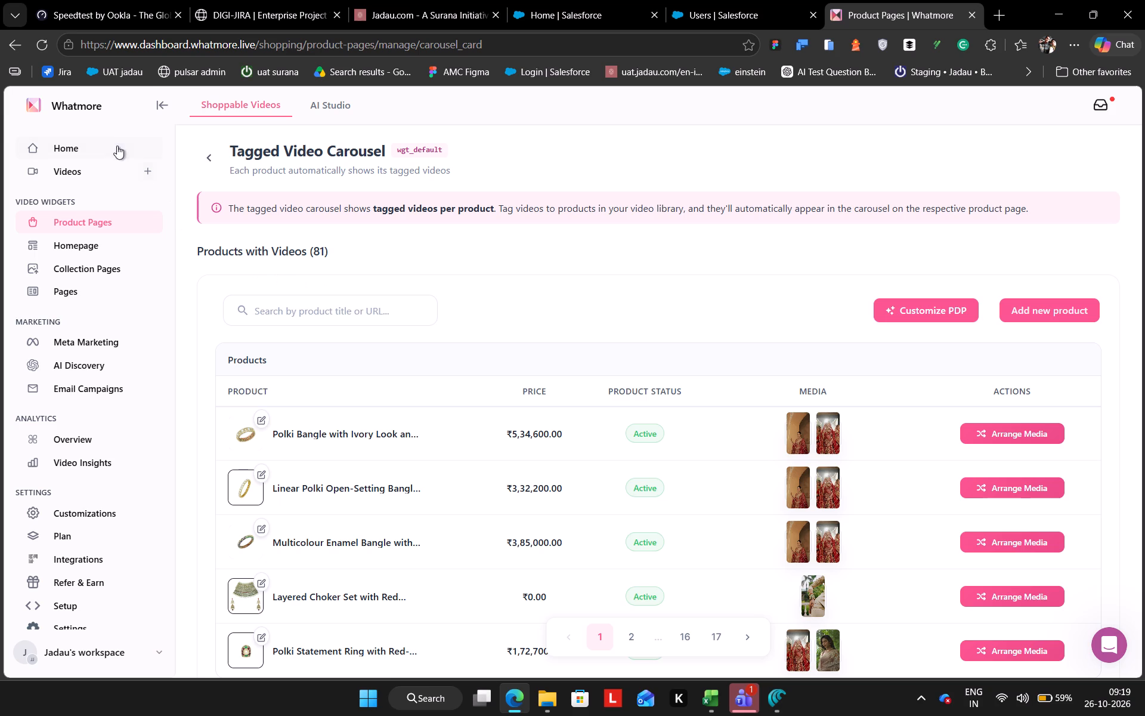
Return to the product page widgets overview and look over the Video Carousel card.
{"action": "left_click", "coordinate": [211, 165]}
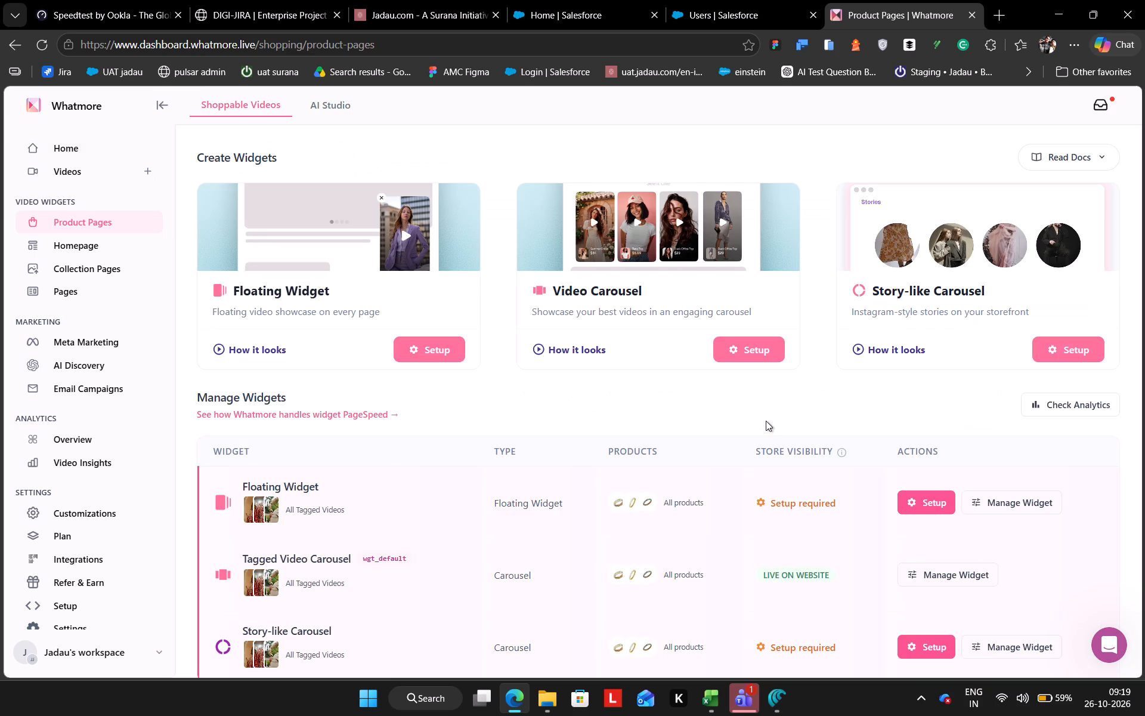
{"action": "left_click", "coordinate": [760, 279]}
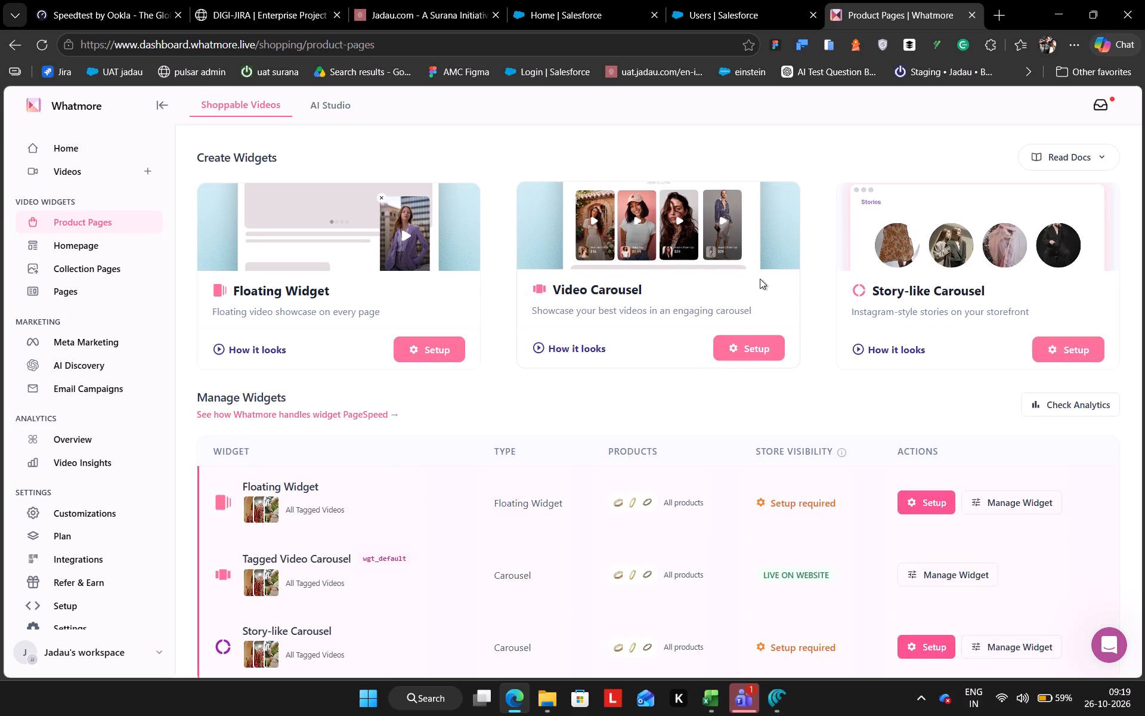
{"action": "left_click", "coordinate": [581, 276]}
{"action": "left_click_drag", "start_coordinate": [599, 248], "coordinate": [591, 372]}
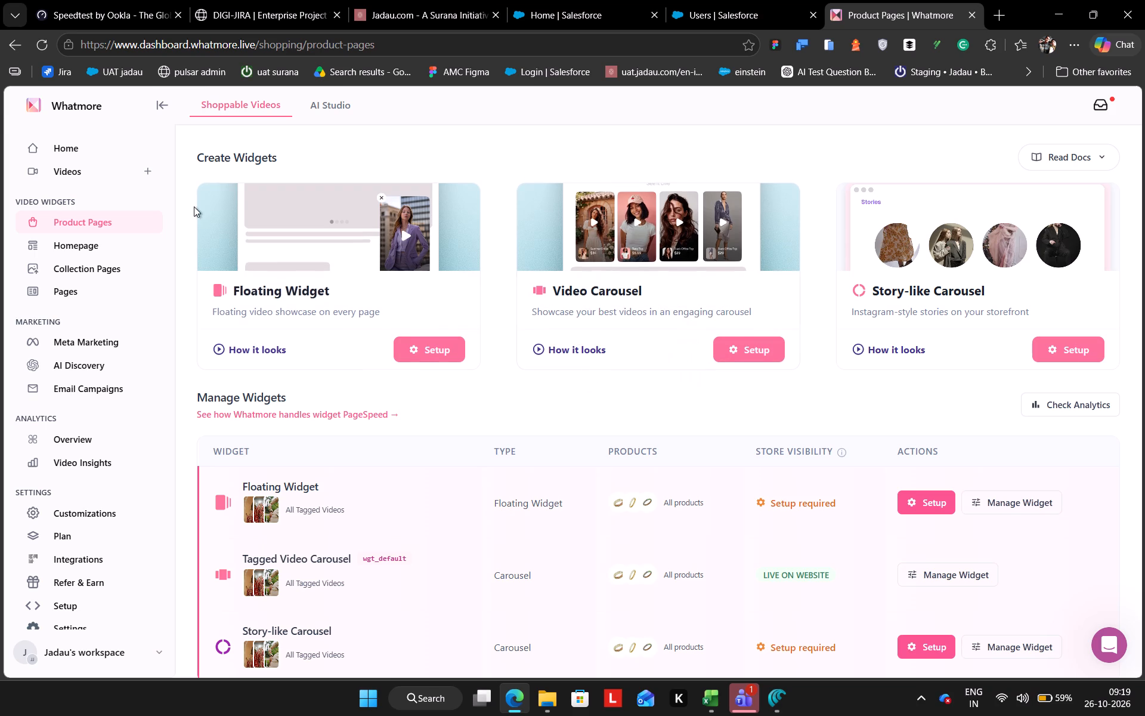
Go to the Home page, start Create Carousel for the homepage, and look through the Manage Widgets list.
{"action": "left_click", "coordinate": [58, 154]}
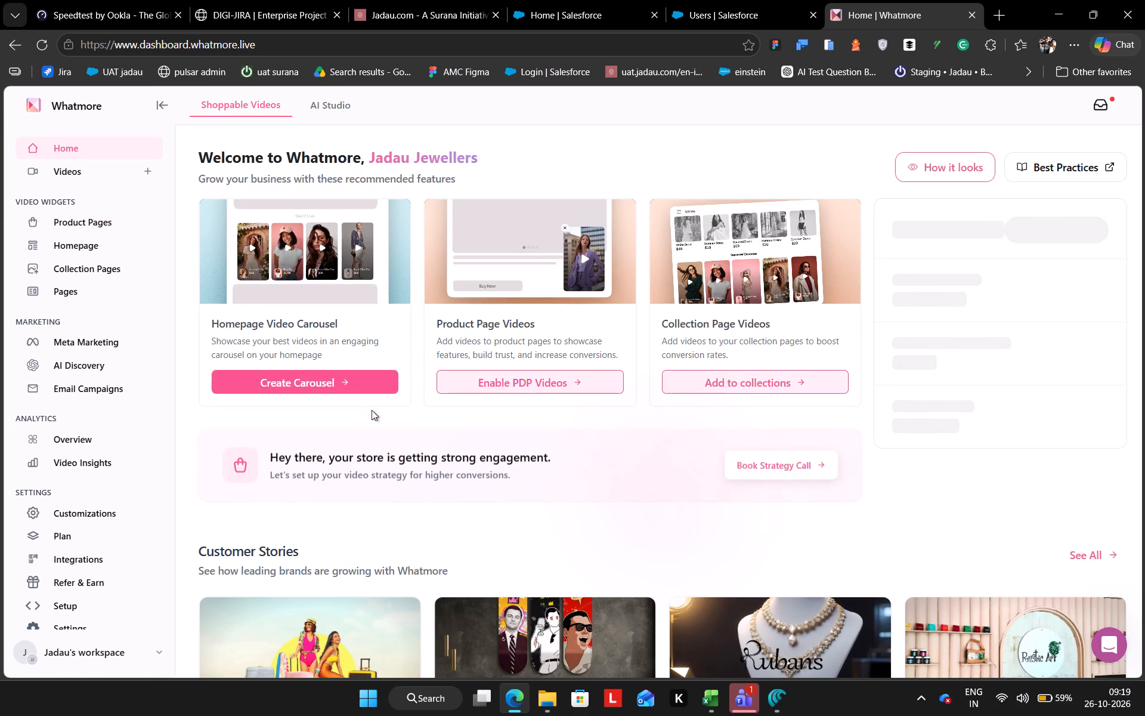
{"action": "left_click", "coordinate": [352, 388]}
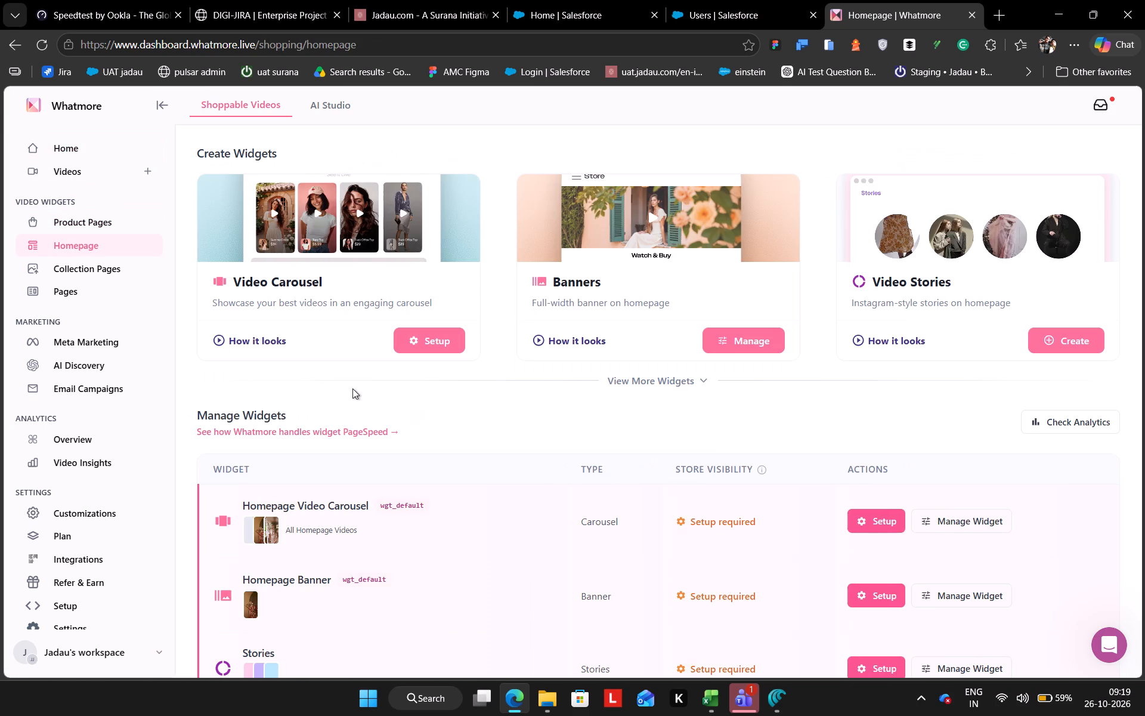
{"action": "scroll", "coordinate": [352, 388], "scroll_direction": "down", "scroll_amount": 2}
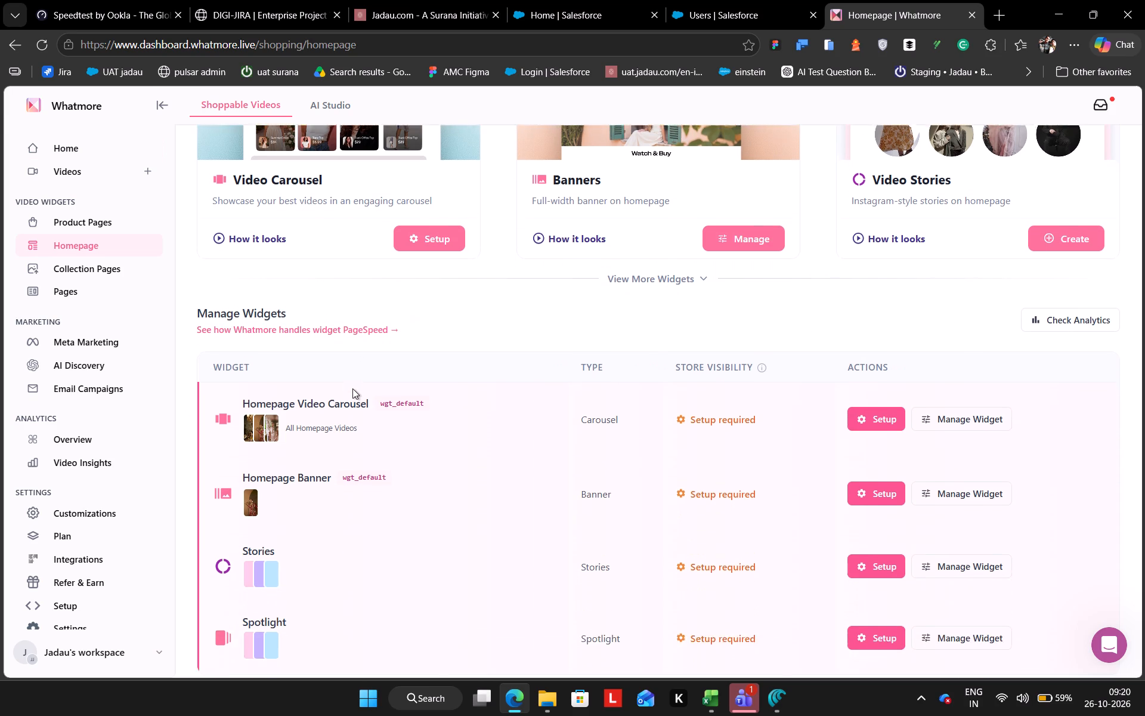
{"action": "scroll", "coordinate": [352, 388], "scroll_direction": "down", "scroll_amount": 3}
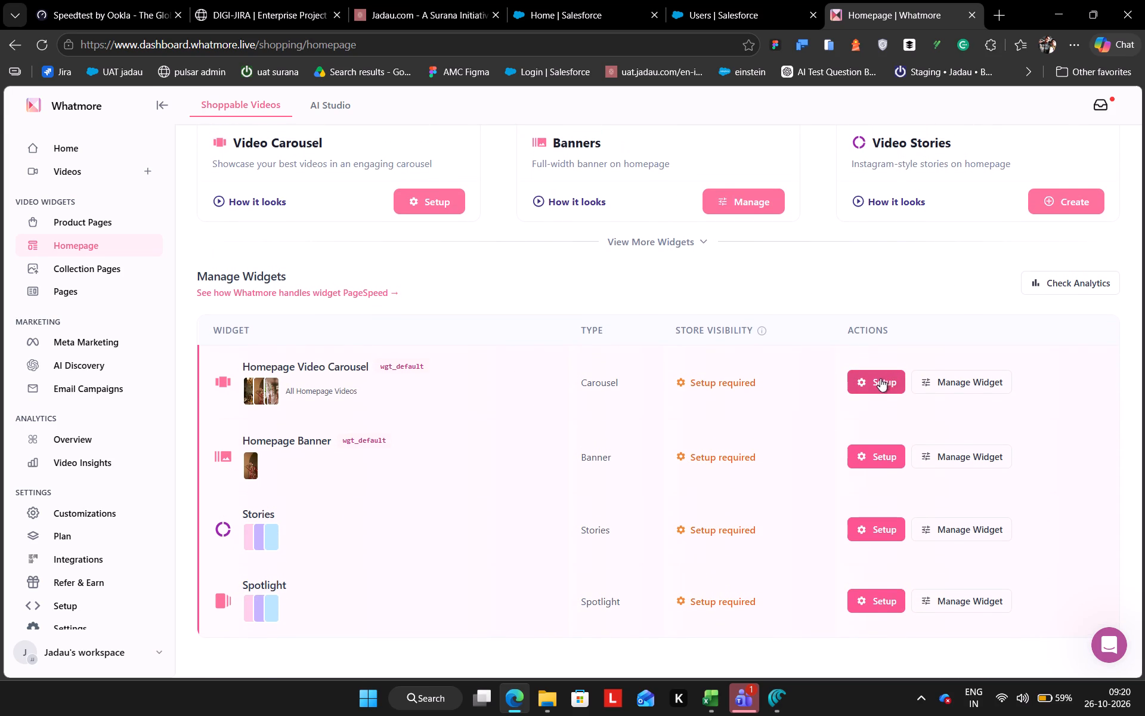
Open the Homepage Video Carousel setup and preview the widget on mobile and desktop, including one full-screen product video.
{"action": "left_click", "coordinate": [722, 378]}
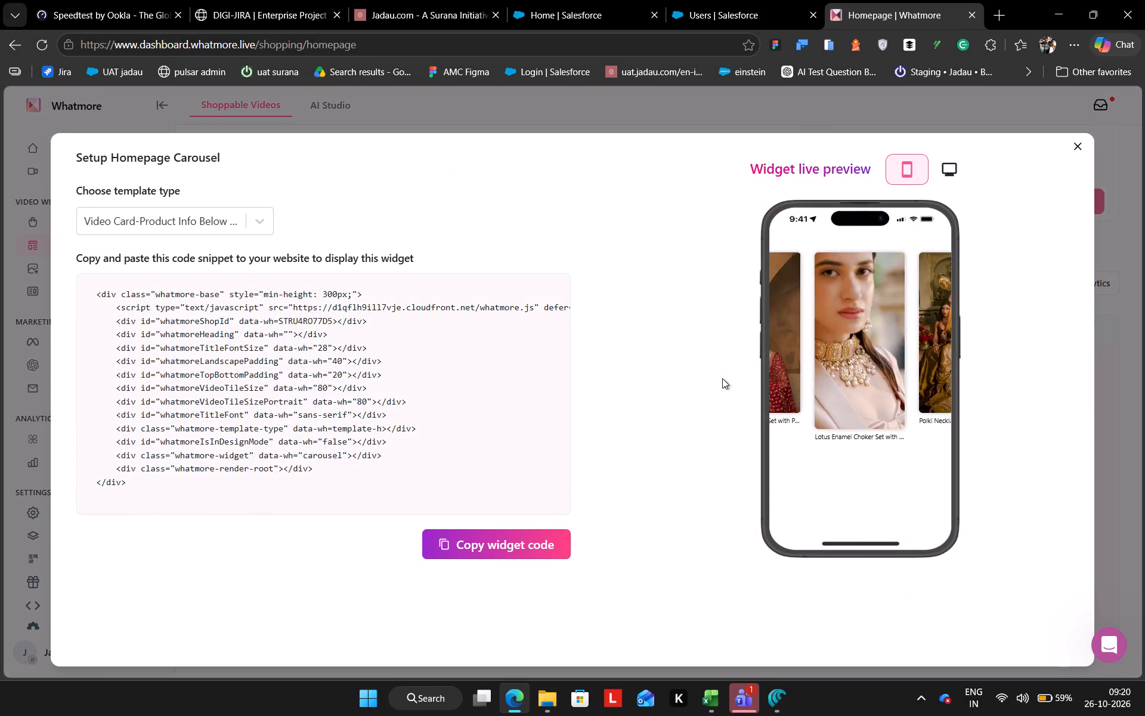
{"action": "left_click", "coordinate": [865, 339]}
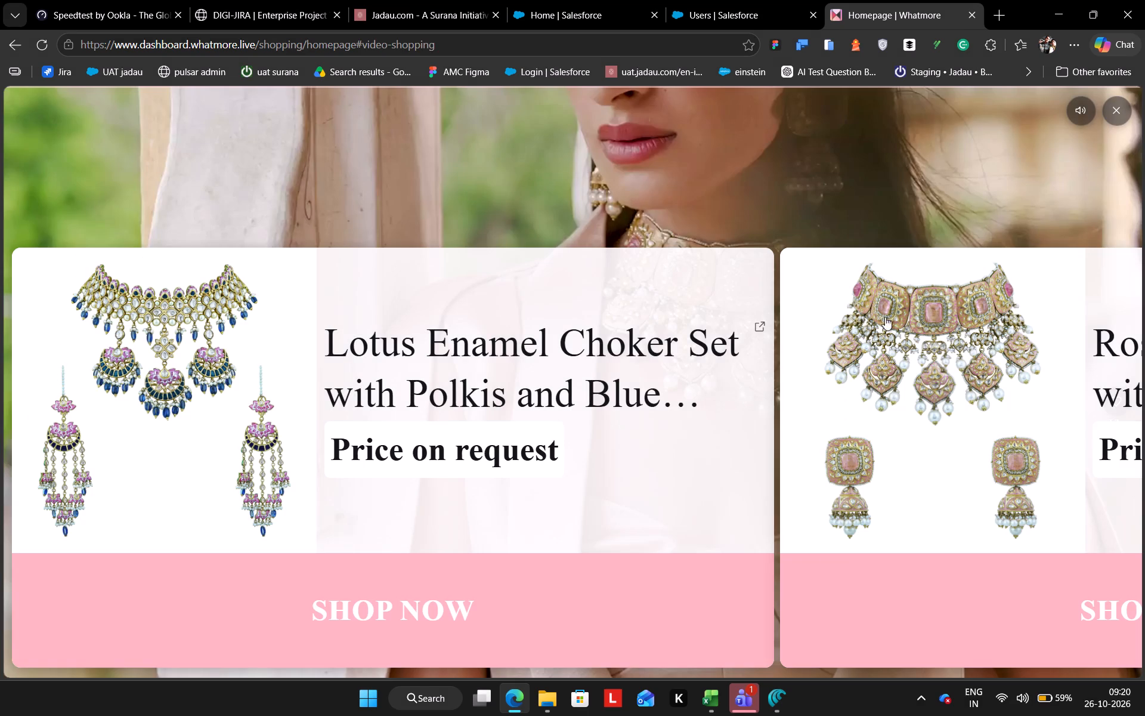
{"action": "left_click", "coordinate": [1115, 110]}
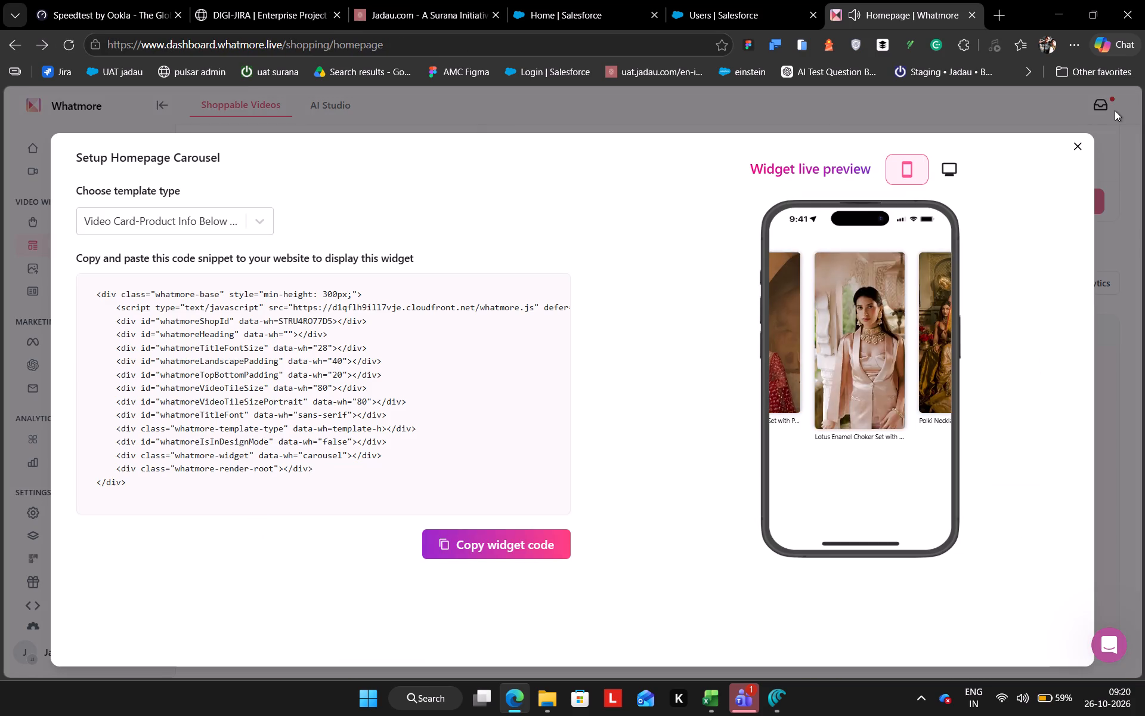
{"action": "left_click", "coordinate": [933, 177]}
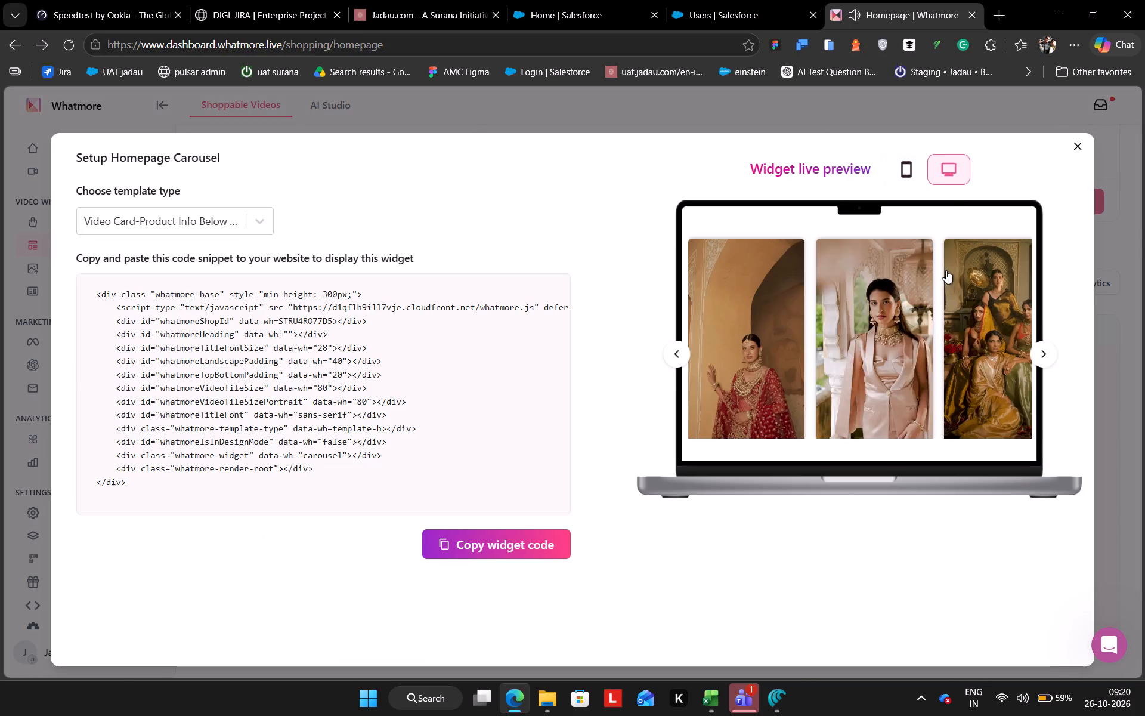
{"action": "left_click", "coordinate": [1049, 348]}
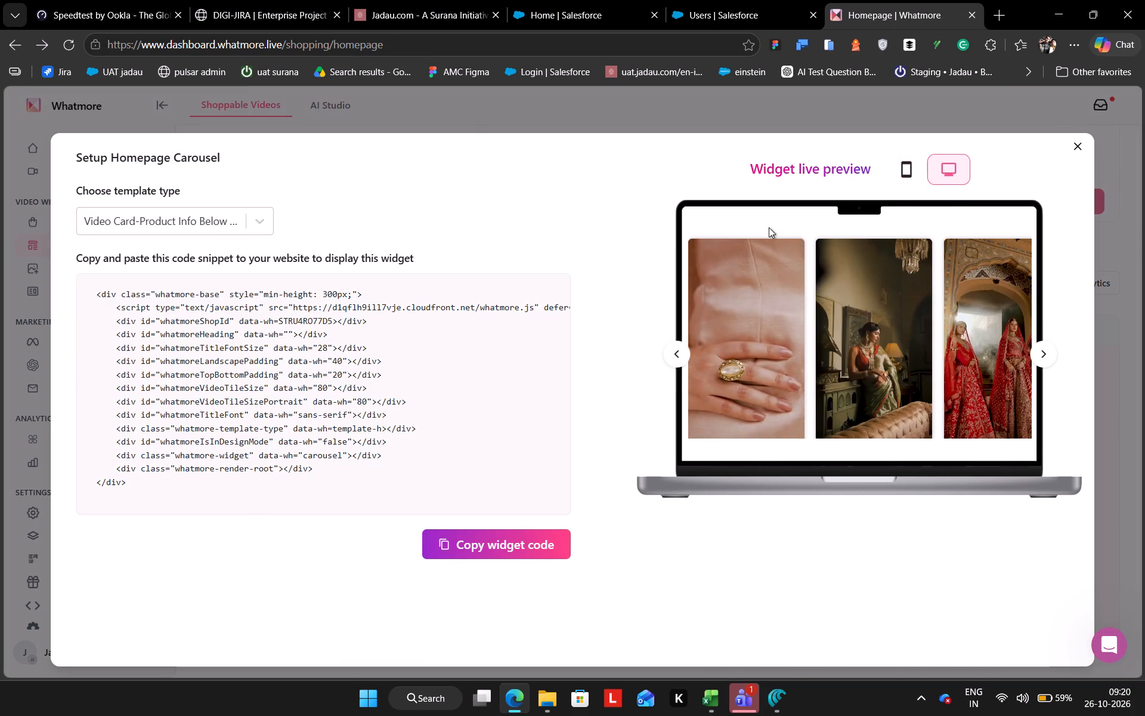
Review the template types offered for the homepage carousel and close its setup.
{"action": "left_click", "coordinate": [257, 212]}
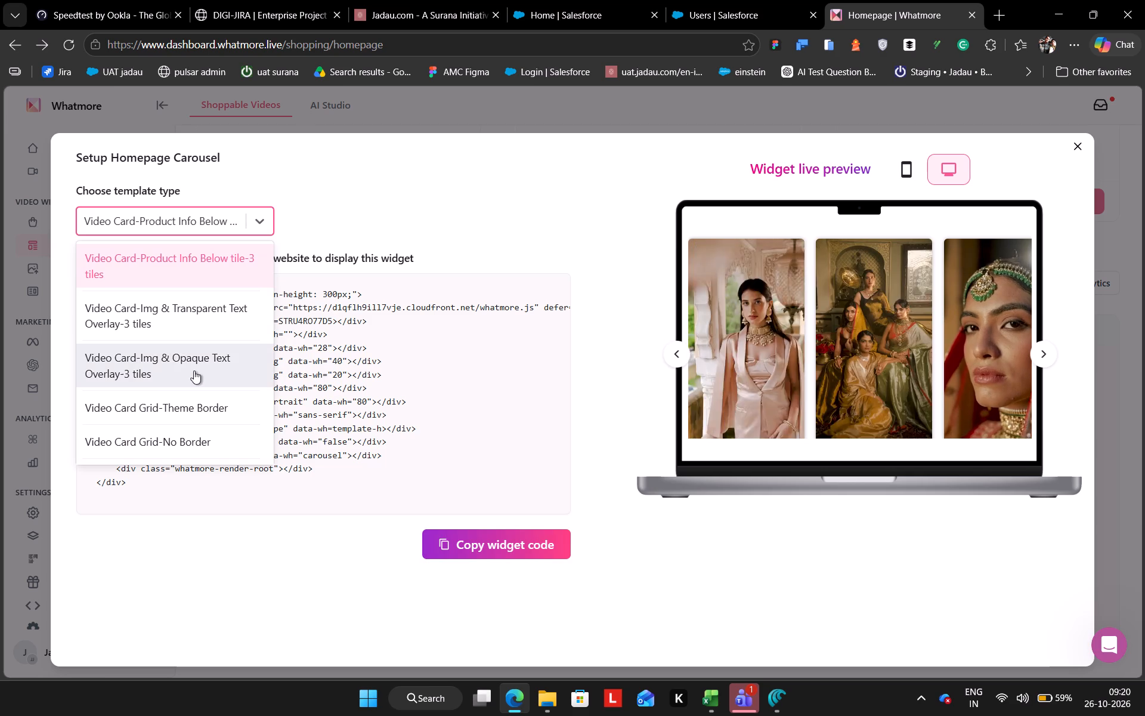
{"action": "scroll", "coordinate": [194, 371], "scroll_direction": "down", "scroll_amount": 6}
{"action": "left_click", "coordinate": [590, 181]}
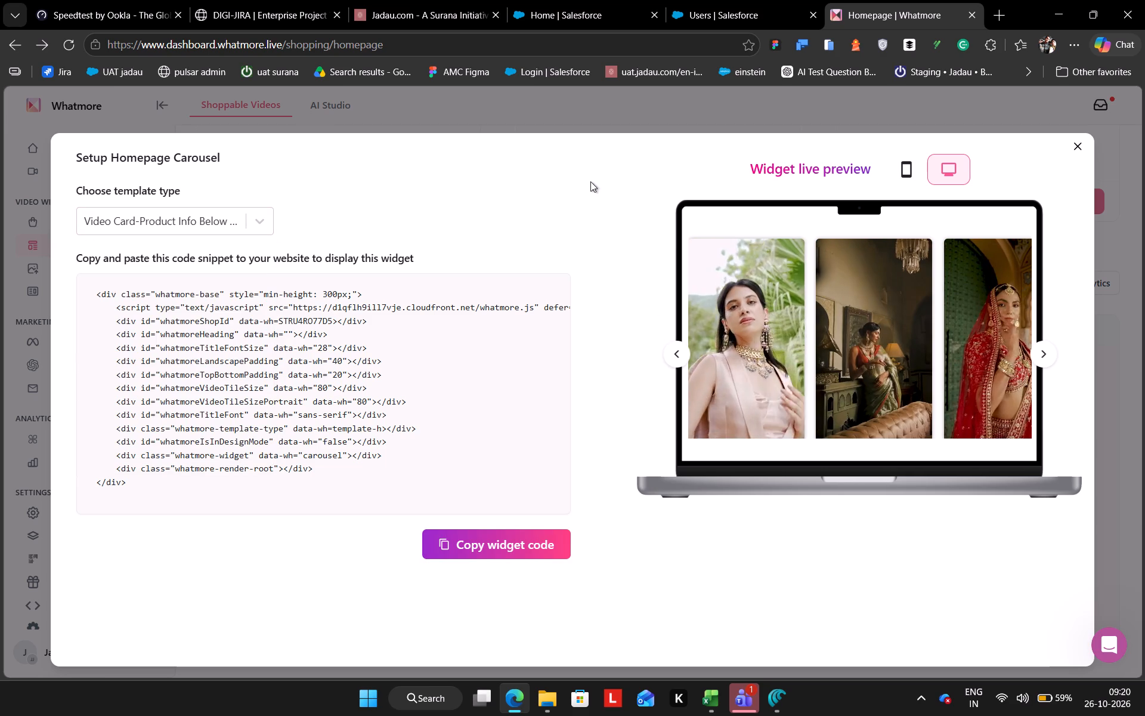
{"action": "left_click", "coordinate": [1072, 143]}
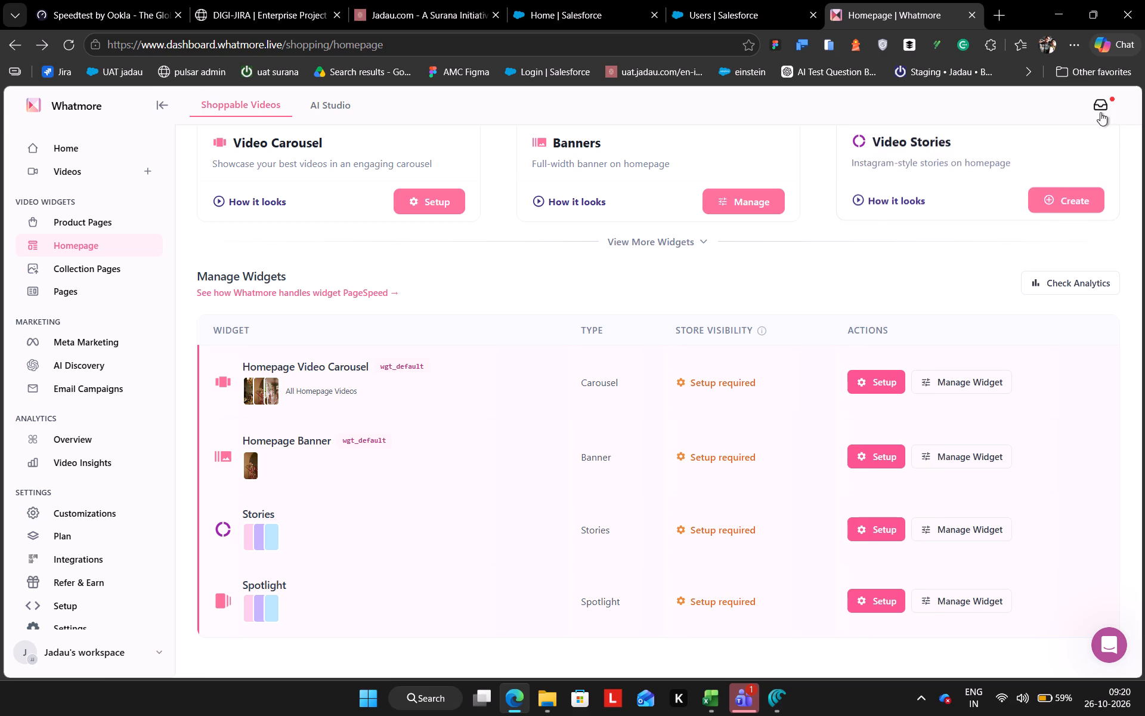
Open the analytics for the homepage widgets.
{"action": "left_click", "coordinate": [1056, 286]}
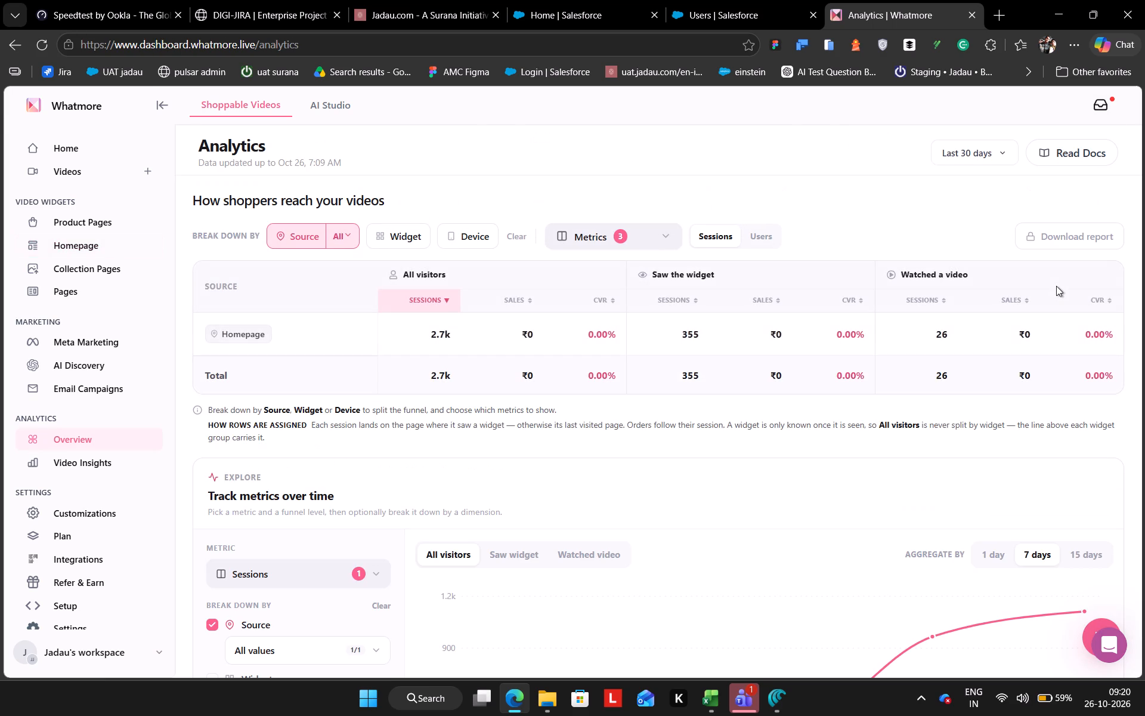
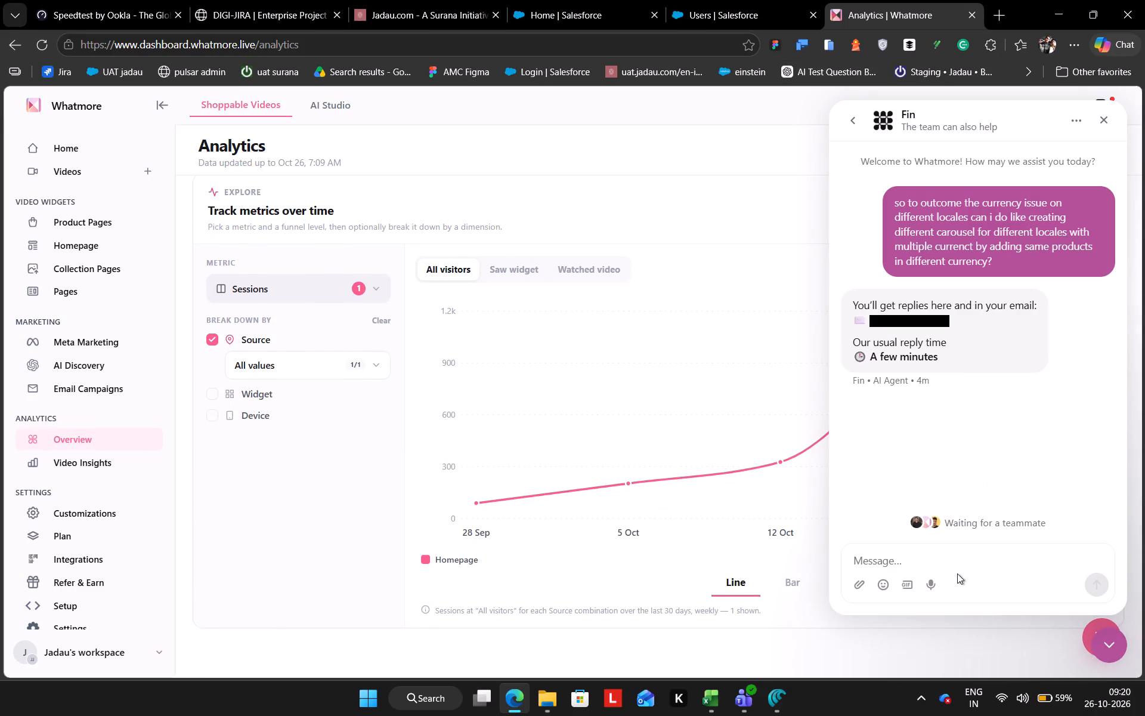
Send the support chat: "and if there is any alternate way to do this, as without this whatmore is no use for us".
{"action": "left_click", "coordinate": [955, 563]}
{"action": "type", "text": "and if there is any way"}
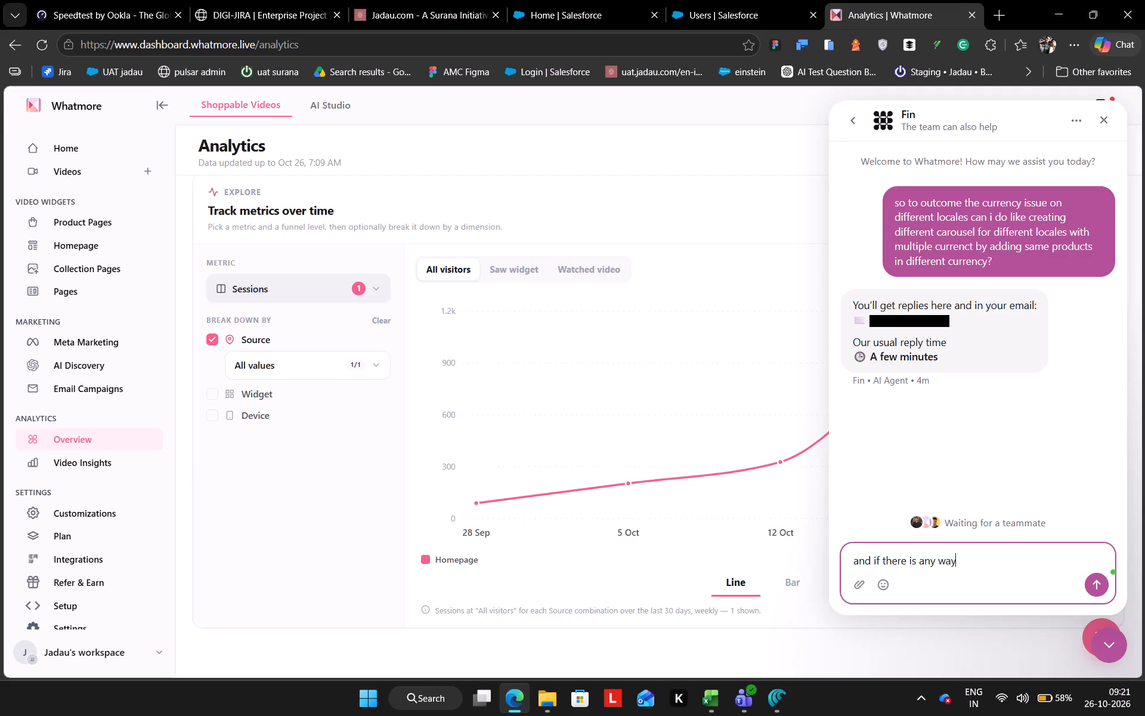
{"action": "key", "text": "space"}
{"action": "key", "text": "BackSpace"}
{"action": "key", "text": "BackSpace"}
{"action": "key", "text": "BackSpace"}
{"action": "key", "text": "BackSpace"}
{"action": "key", "text": "BackSpace"}
{"action": "key", "text": "space"}
{"action": "type", "text": "alternate"}
{"action": "key", "text": "space"}
{"action": "type", "text": "wau"}
{"action": "key", "text": "BackSpace"}
{"action": "type", "text": "y to do this"}
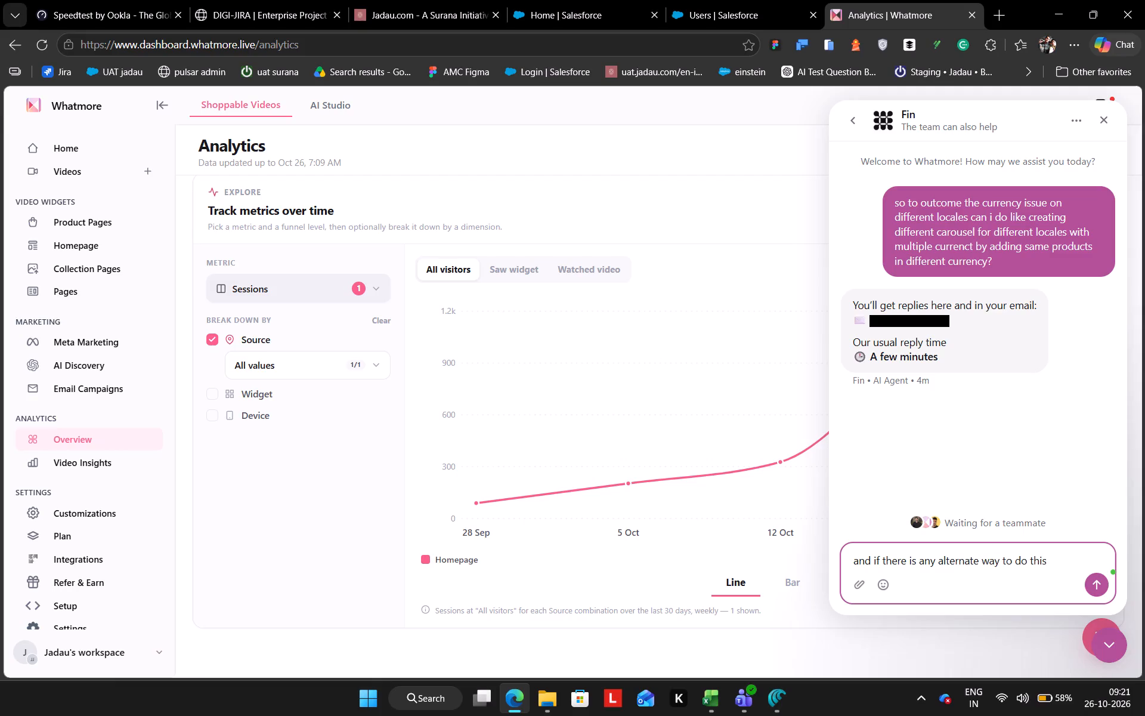
{"action": "type", "text": ","}
{"action": "key", "text": "space"}
{"action": "type", "text": "as"}
{"action": "key", "text": "space"}
{"action": "type", "text": "without h"}
{"action": "key", "text": "BackSpace"}
{"action": "key", "text": "t"}
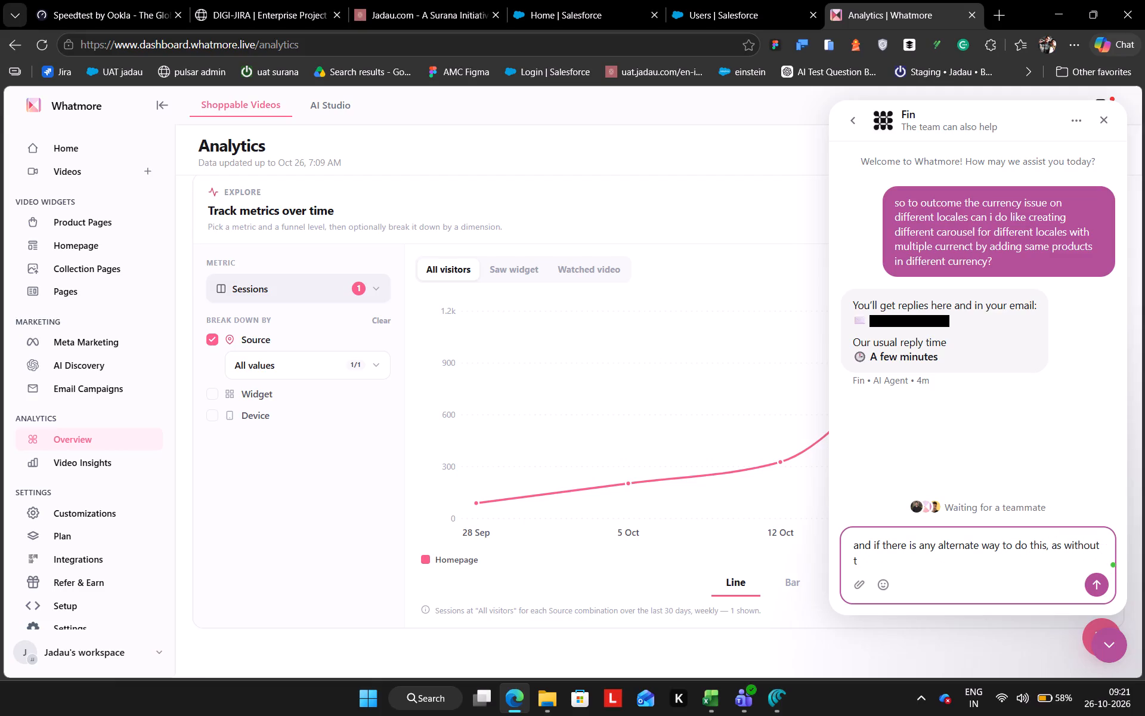
{"action": "type", "text": "his what"}
{"action": "key", "text": "space"}
{"action": "key", "text": "BackSpace"}
{"action": "key", "text": "space"}
{"action": "key", "text": "BackSpace"}
{"action": "type", "text": "more"}
{"action": "key", "text": "space"}
{"action": "type", "text": "is no use for ui"}
{"action": "key", "text": "BackSpace"}
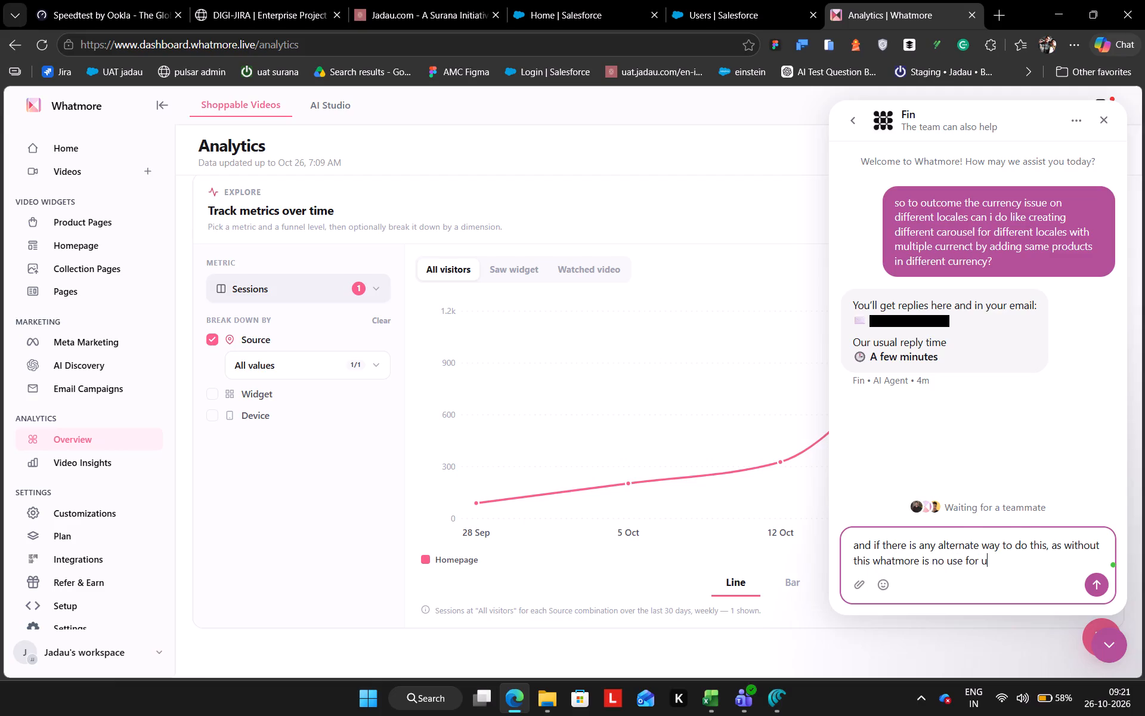
{"action": "key", "text": "s"}
{"action": "key", "text": "Return"}
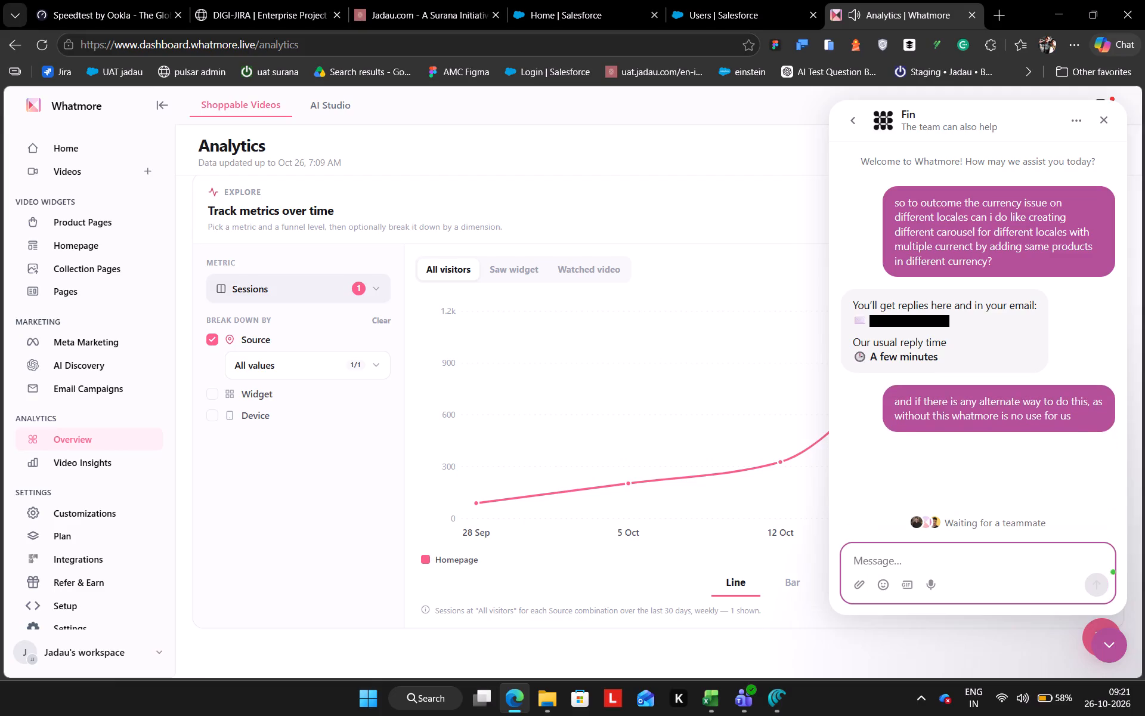
View the sessions graph for Saw widget and Watched video visitors, and close the support chat.
{"action": "left_click", "coordinate": [305, 461]}
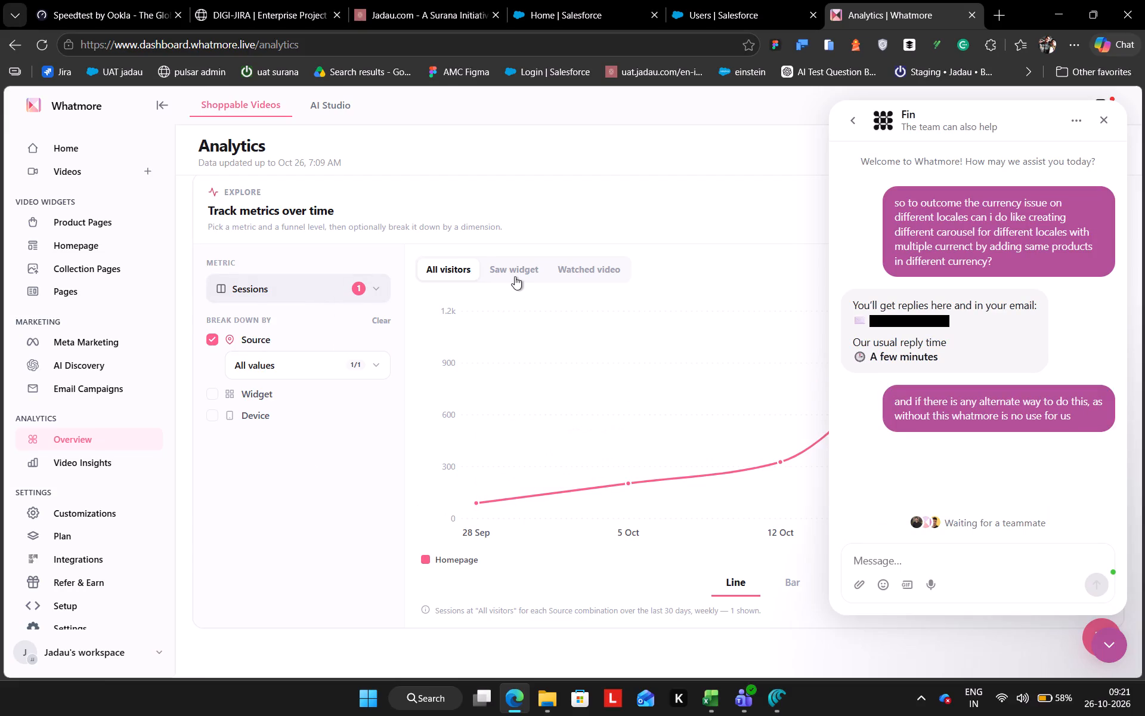
{"action": "left_click", "coordinate": [515, 273]}
{"action": "left_click", "coordinate": [570, 273]}
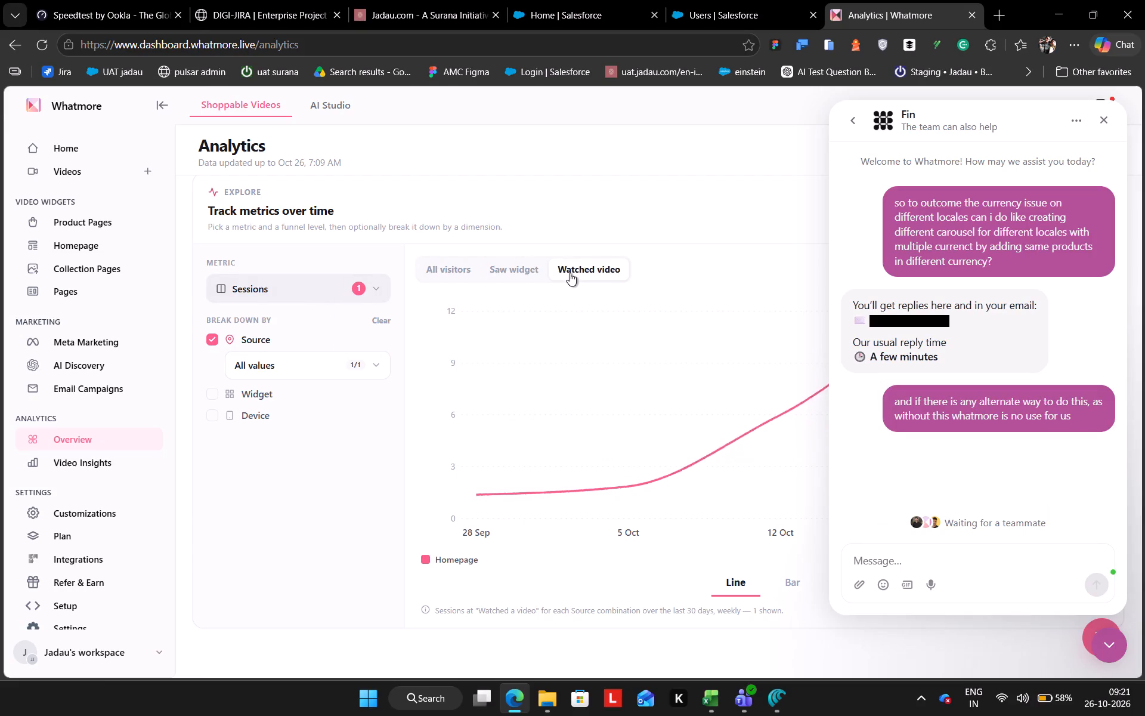
{"action": "left_click", "coordinate": [1104, 122]}
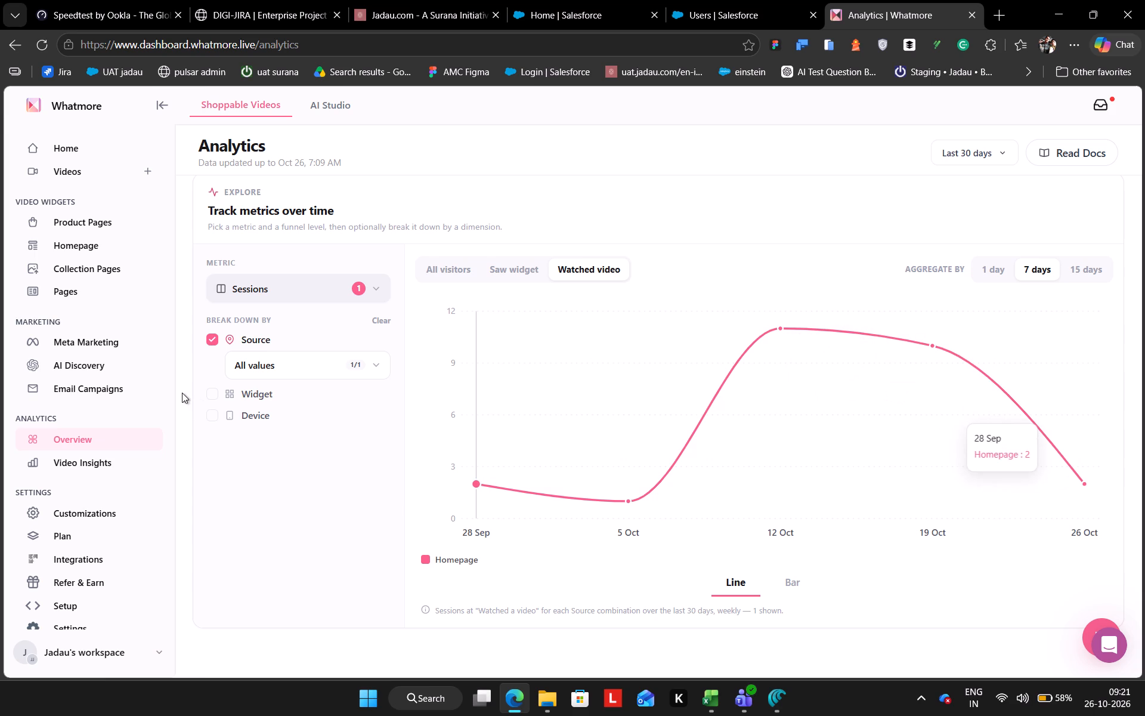
Look through the Meta Marketing, AI Discovery and Email Campaigns pages, plus the analytics Overview and Video Insights.
{"action": "left_click", "coordinate": [67, 348]}
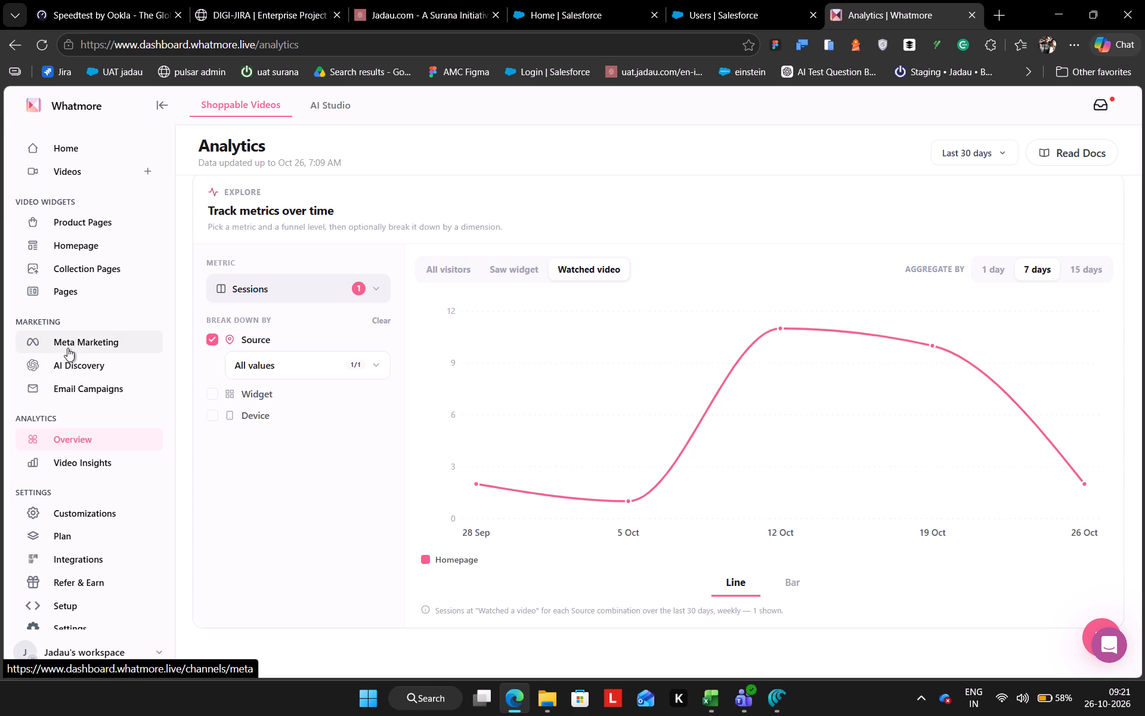
{"action": "left_click", "coordinate": [93, 363]}
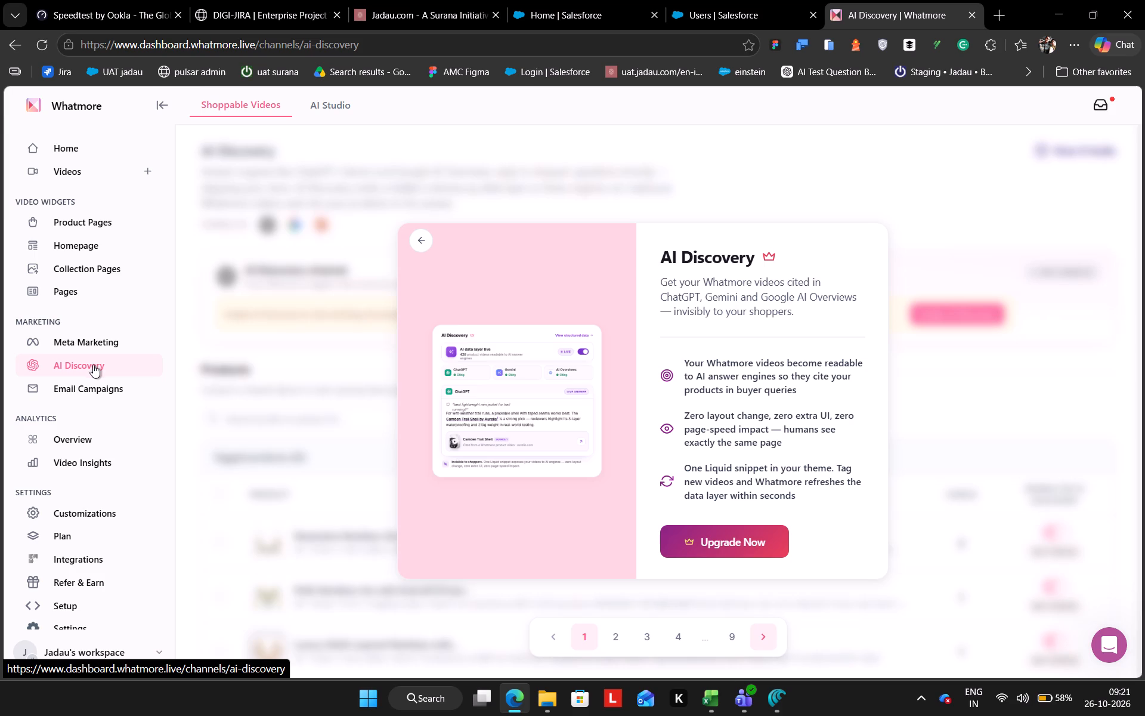
{"action": "left_click", "coordinate": [87, 387]}
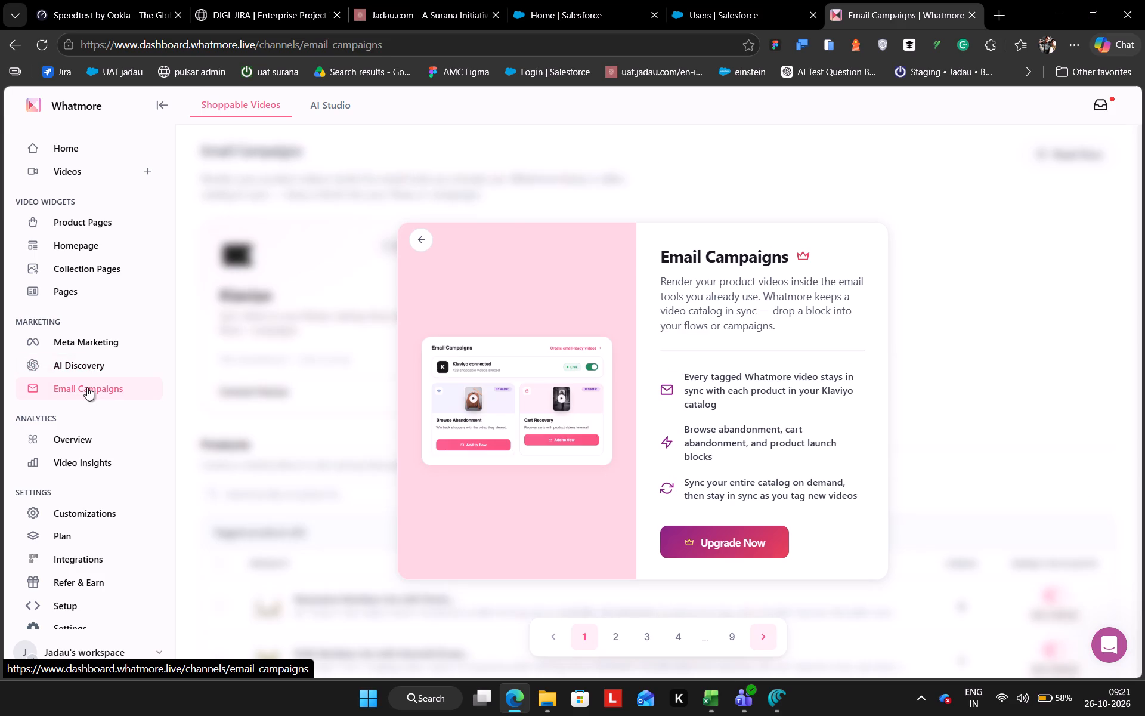
{"action": "left_click", "coordinate": [65, 449]}
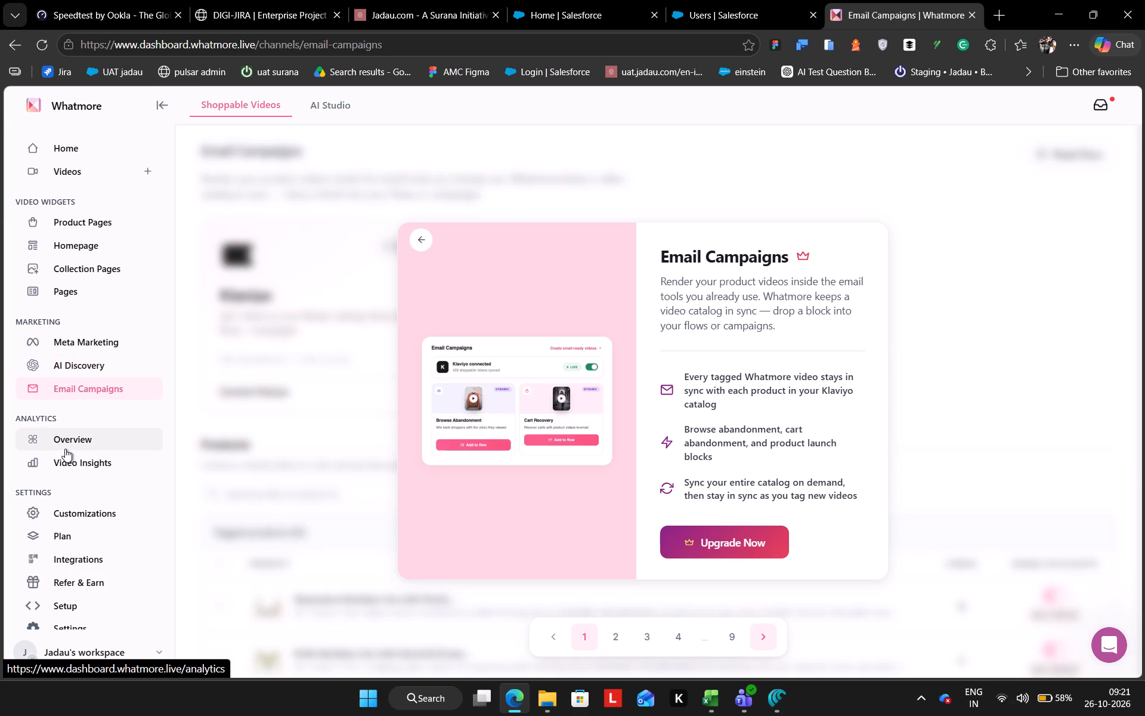
{"action": "left_click", "coordinate": [84, 459]}
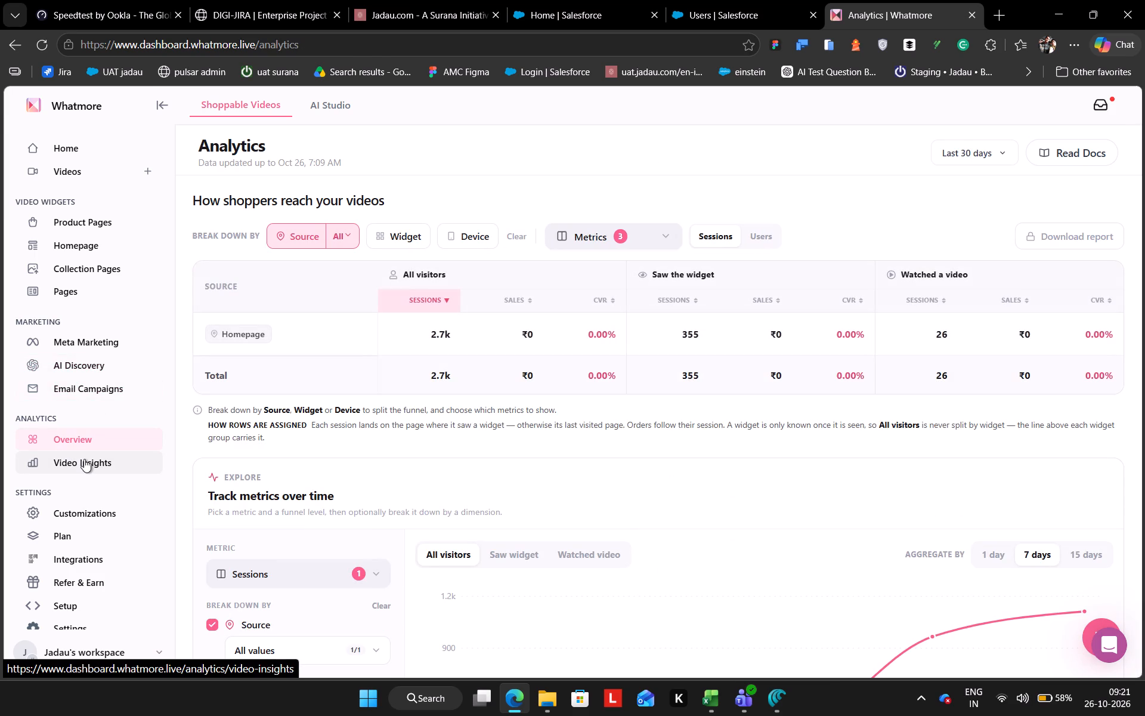
{"action": "scroll", "coordinate": [91, 505], "scroll_direction": "down", "scroll_amount": 2}
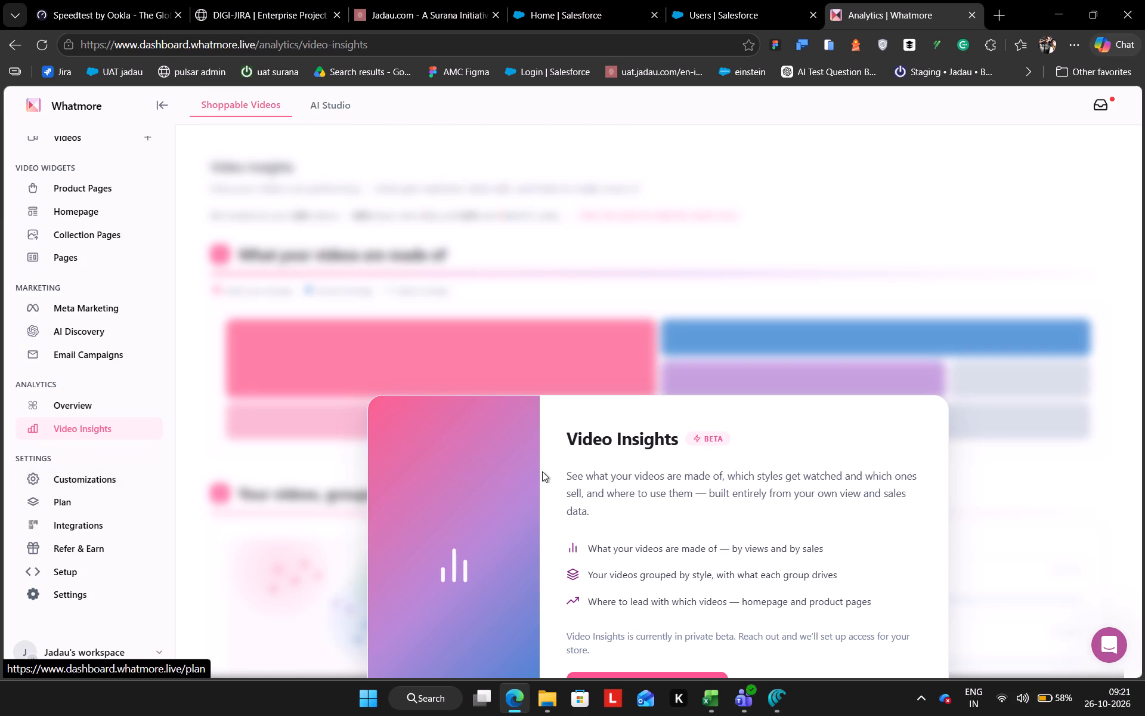
{"action": "scroll", "coordinate": [542, 471], "scroll_direction": "left", "scroll_amount": 2}
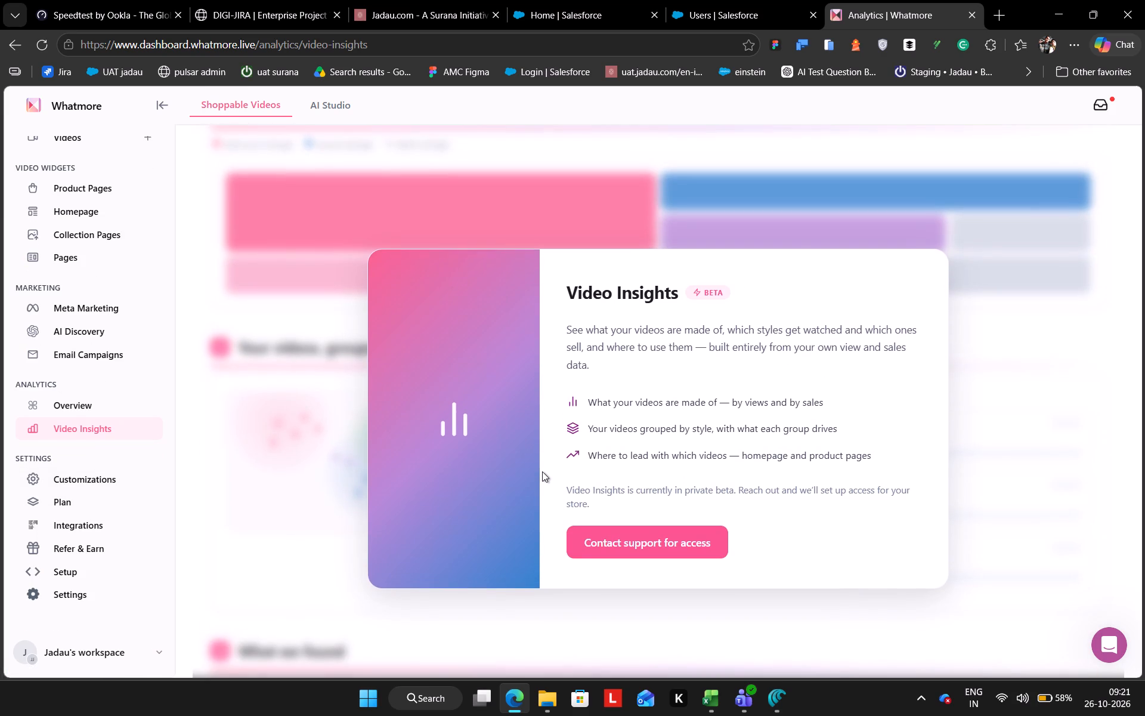
{"action": "scroll", "coordinate": [542, 471], "scroll_direction": "left", "scroll_amount": 1}
Open Customizations and review the Neo Configuration settings, from Brand CSS down to the Fullscreen shopper section.
{"action": "left_click", "coordinate": [78, 477]}
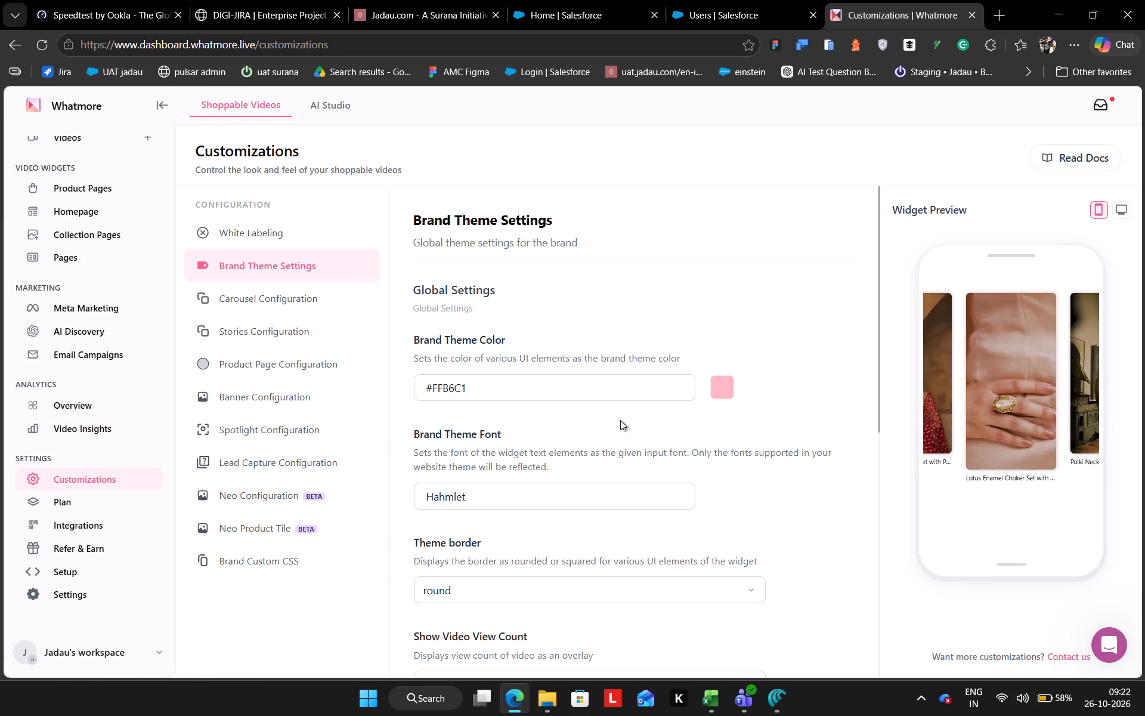
{"action": "left_click", "coordinate": [275, 498]}
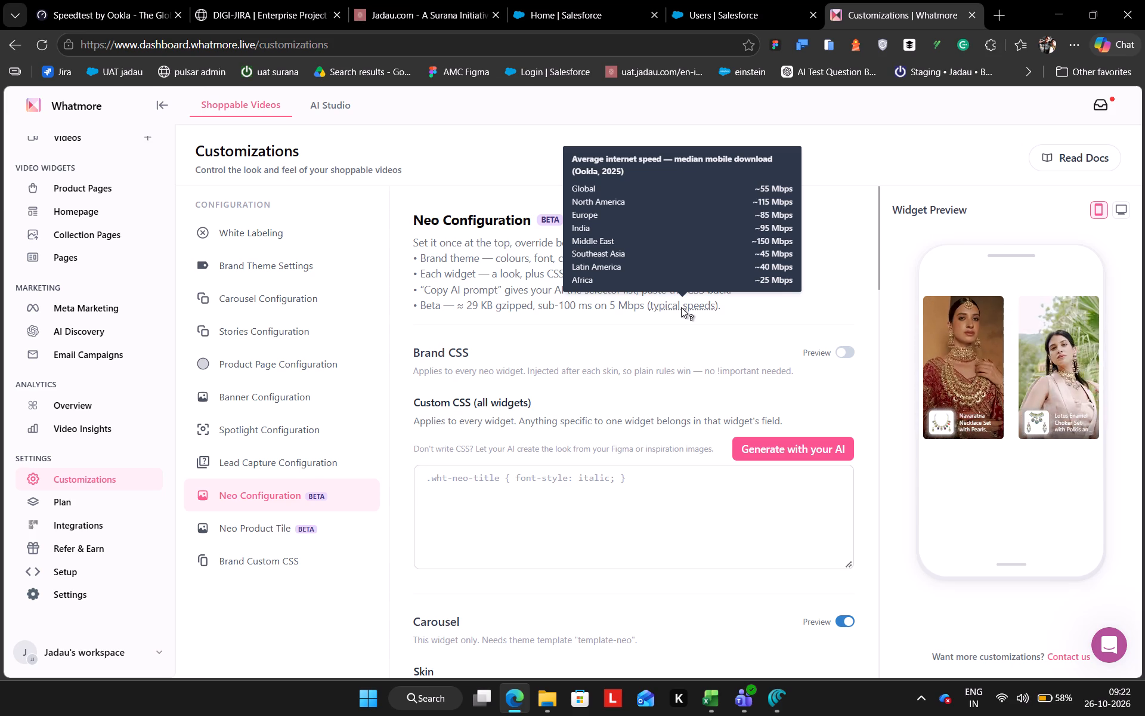
{"action": "scroll", "coordinate": [694, 382], "scroll_direction": "down", "scroll_amount": 2}
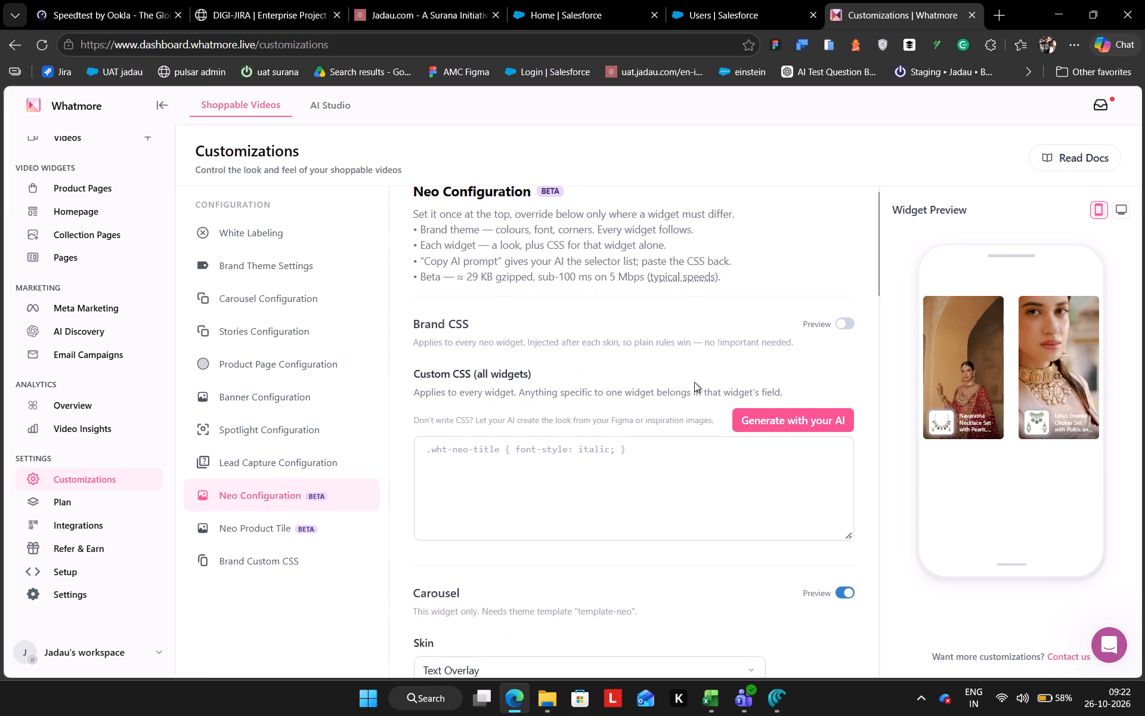
{"action": "scroll", "coordinate": [694, 382], "scroll_direction": "down", "scroll_amount": 7}
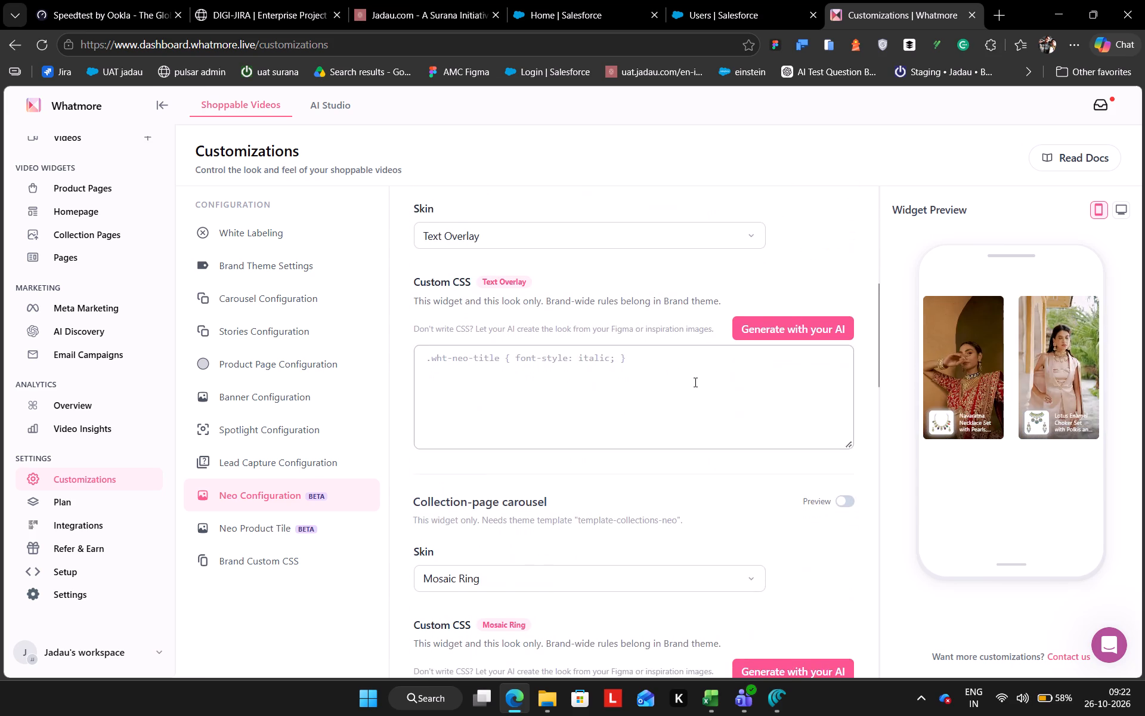
{"action": "scroll", "coordinate": [694, 382], "scroll_direction": "down", "scroll_amount": 6}
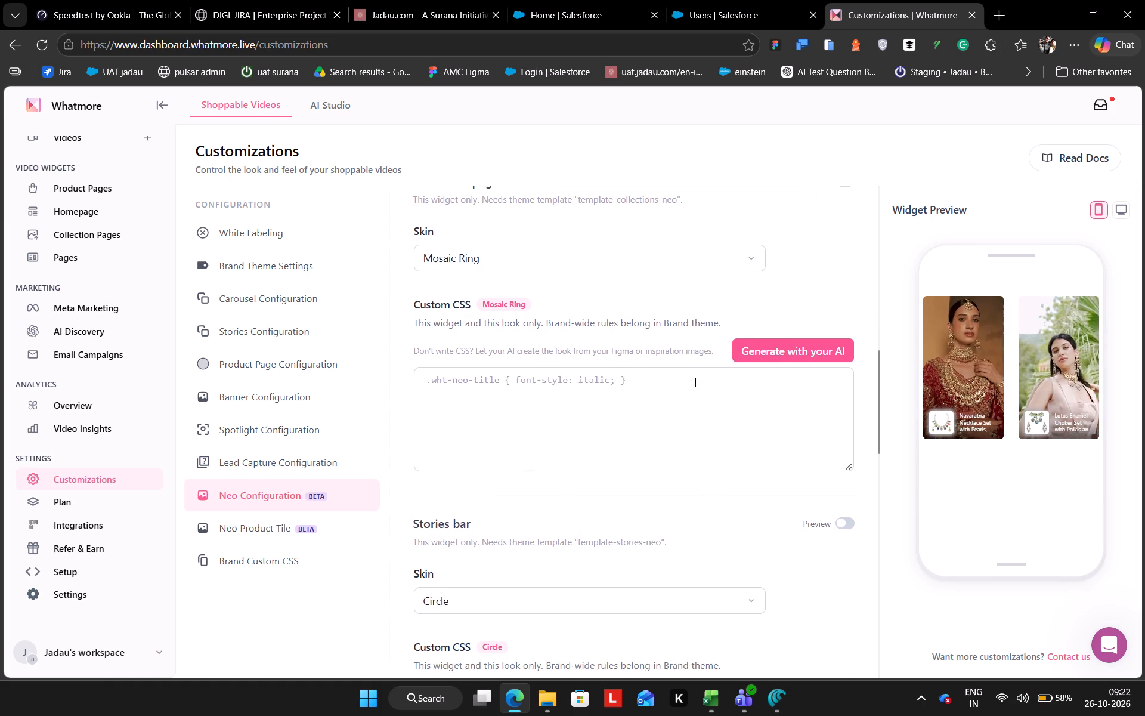
{"action": "scroll", "coordinate": [694, 382], "scroll_direction": "down", "scroll_amount": 5}
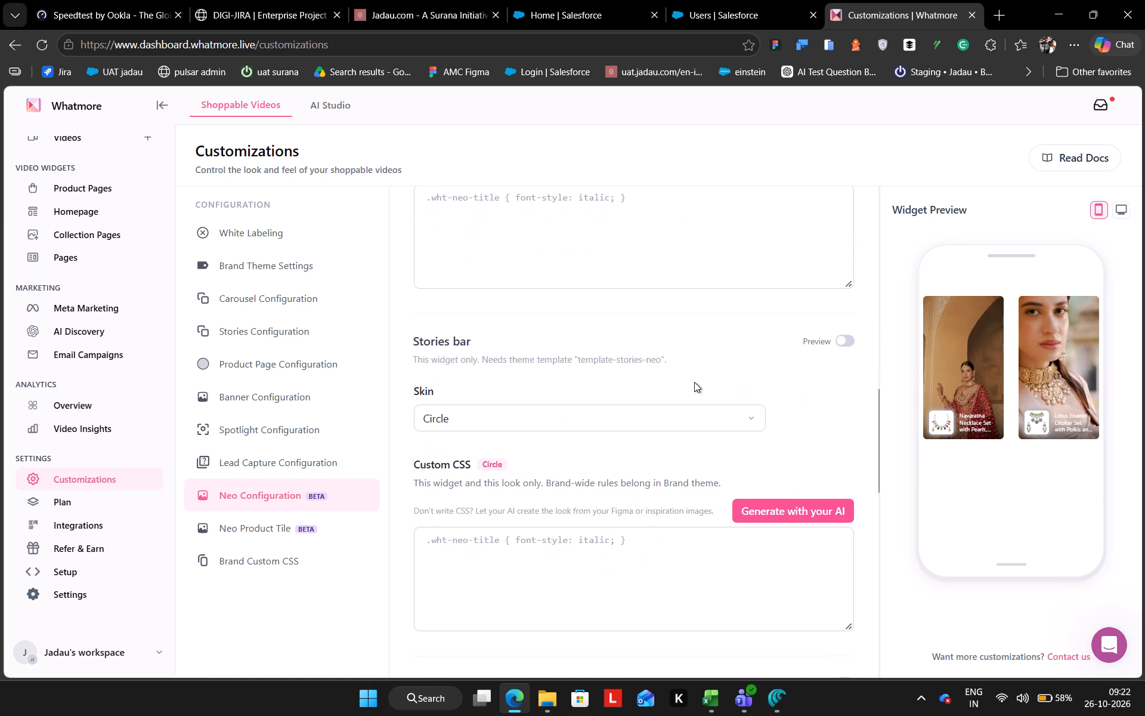
{"action": "scroll", "coordinate": [694, 382], "scroll_direction": "down", "scroll_amount": 7}
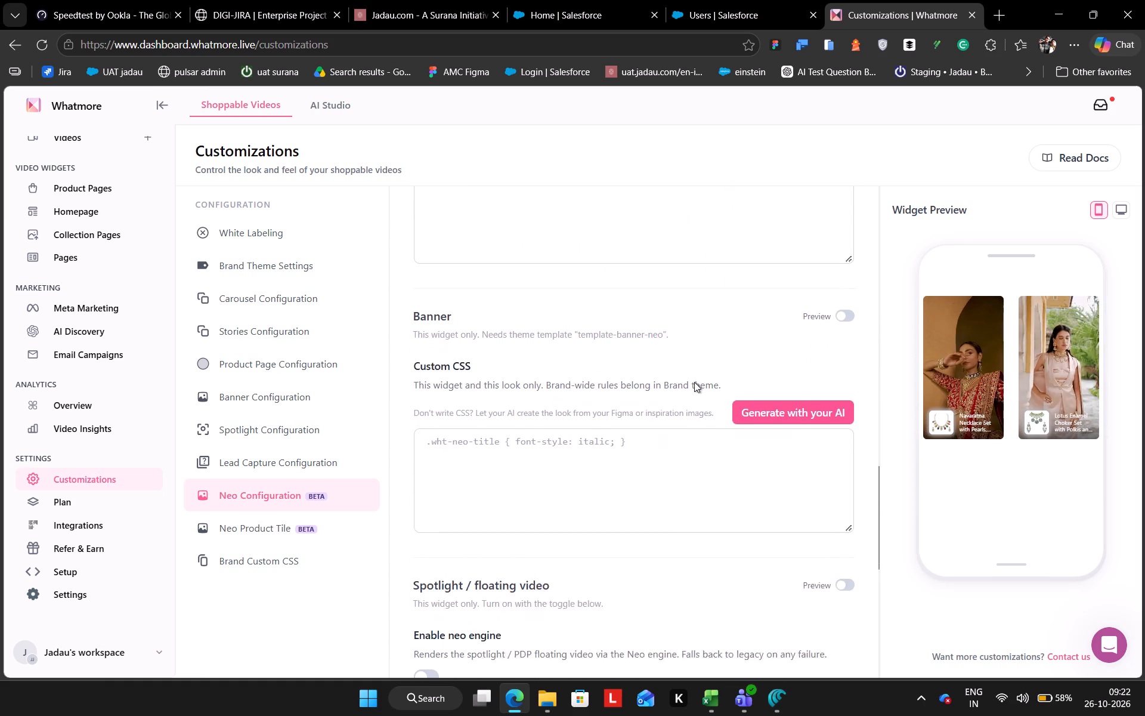
{"action": "scroll", "coordinate": [694, 382], "scroll_direction": "down", "scroll_amount": 4}
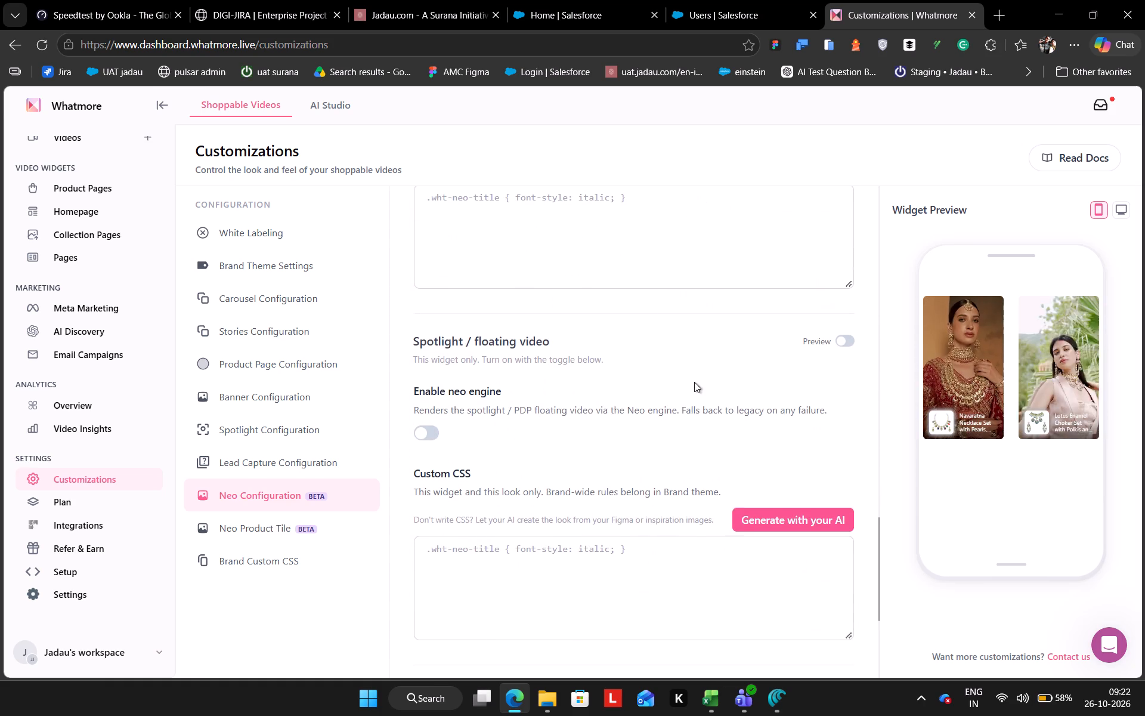
{"action": "scroll", "coordinate": [694, 382], "scroll_direction": "down", "scroll_amount": 4}
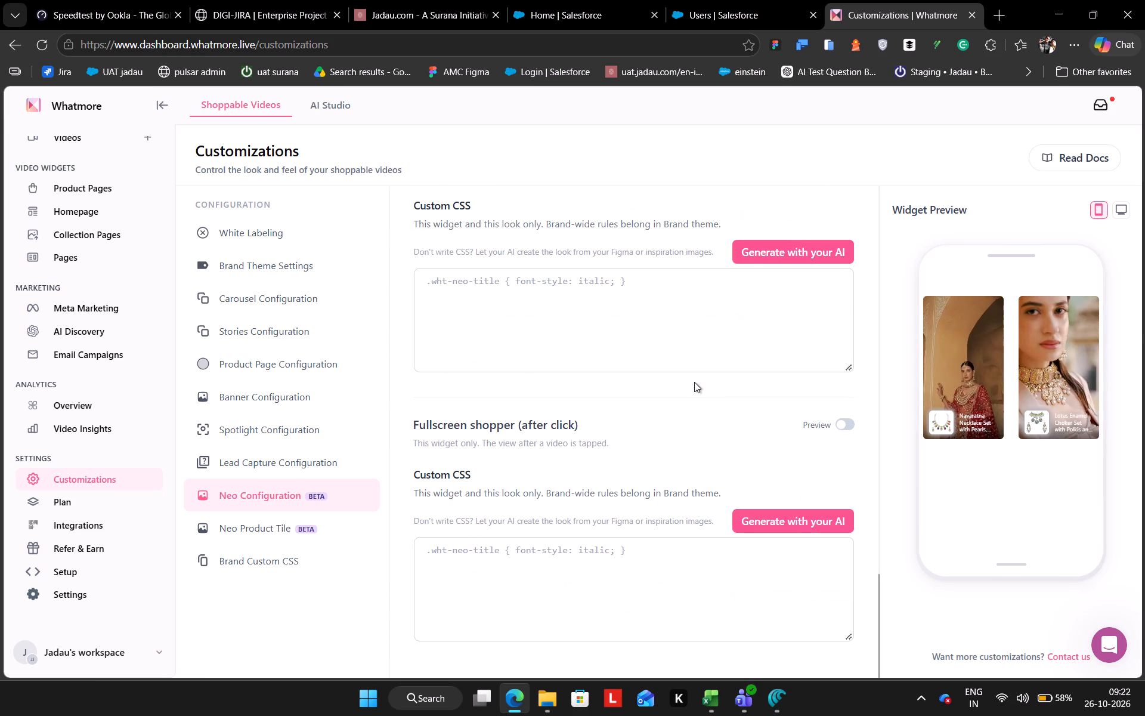
Examine the Neo Product Tile and Brand Custom CSS settings in Customizations, ending on Neo Product Tile.
{"action": "left_click", "coordinate": [249, 523]}
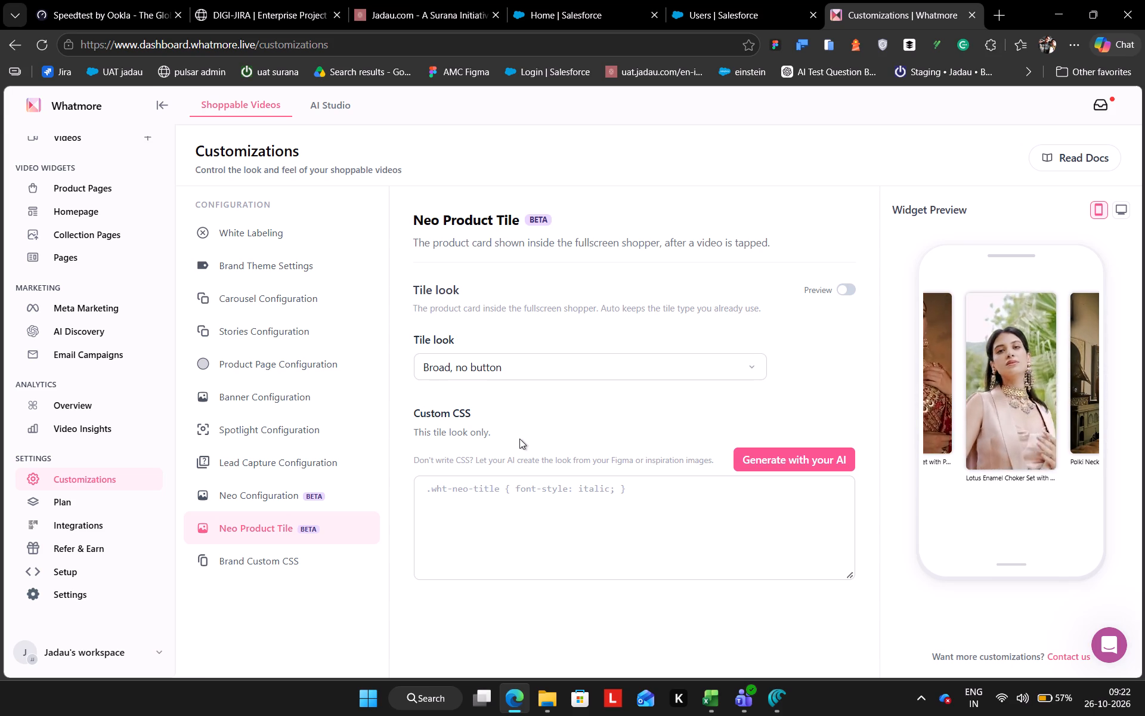
{"action": "scroll", "coordinate": [519, 439], "scroll_direction": "down", "scroll_amount": 2}
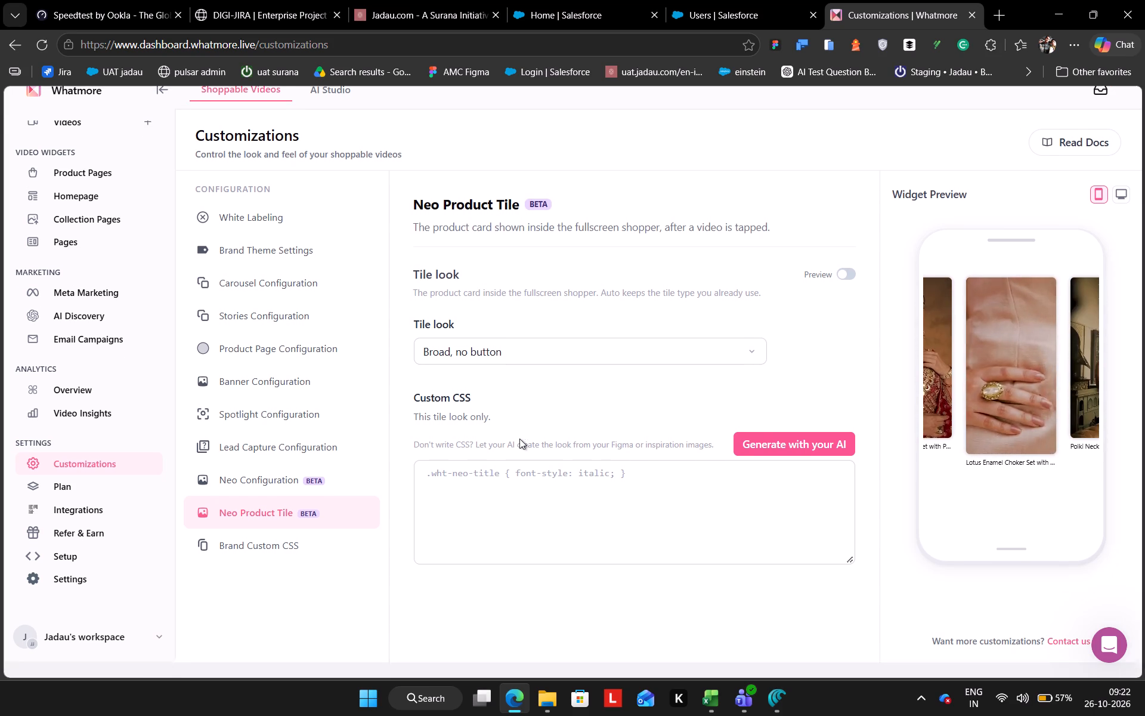
{"action": "scroll", "coordinate": [519, 439], "scroll_direction": "down", "scroll_amount": 4}
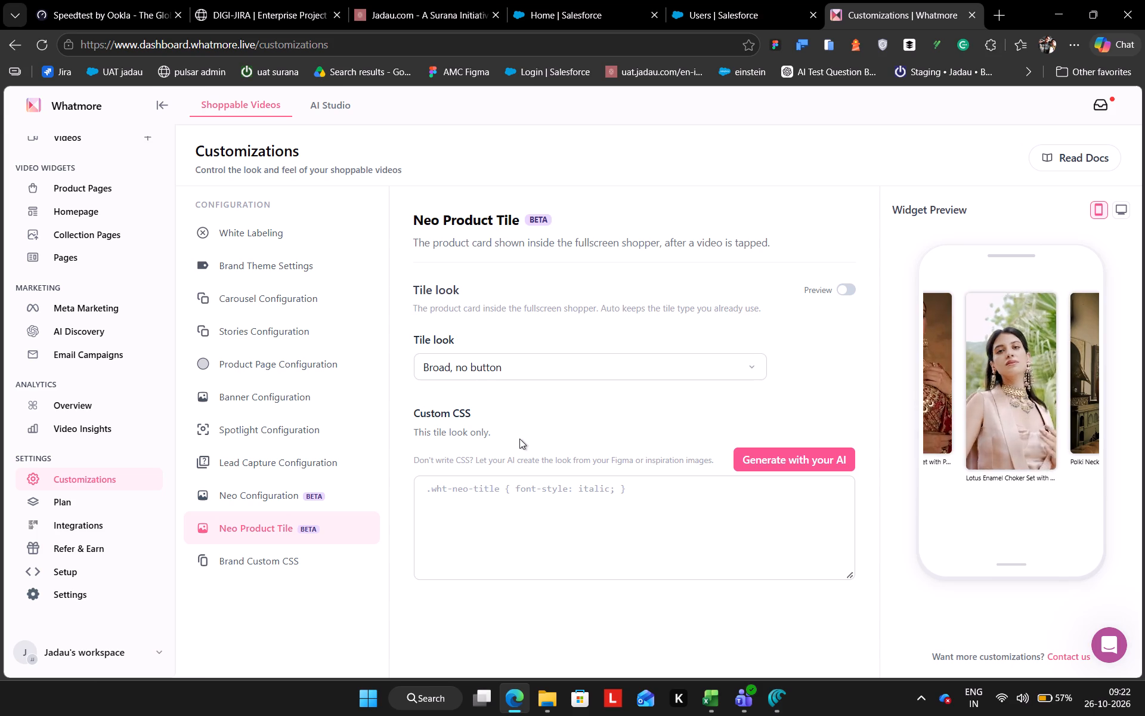
{"action": "left_click", "coordinate": [266, 572]}
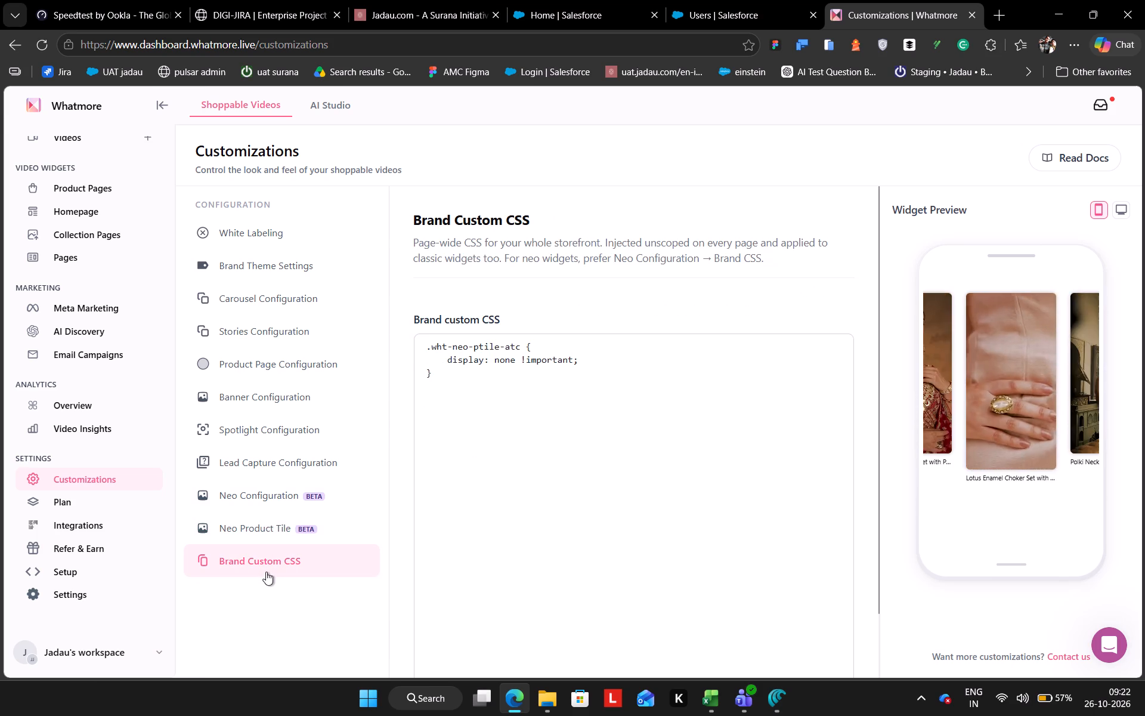
{"action": "left_click", "coordinate": [273, 526]}
{"action": "scroll", "coordinate": [606, 521], "scroll_direction": "down", "scroll_amount": 5}
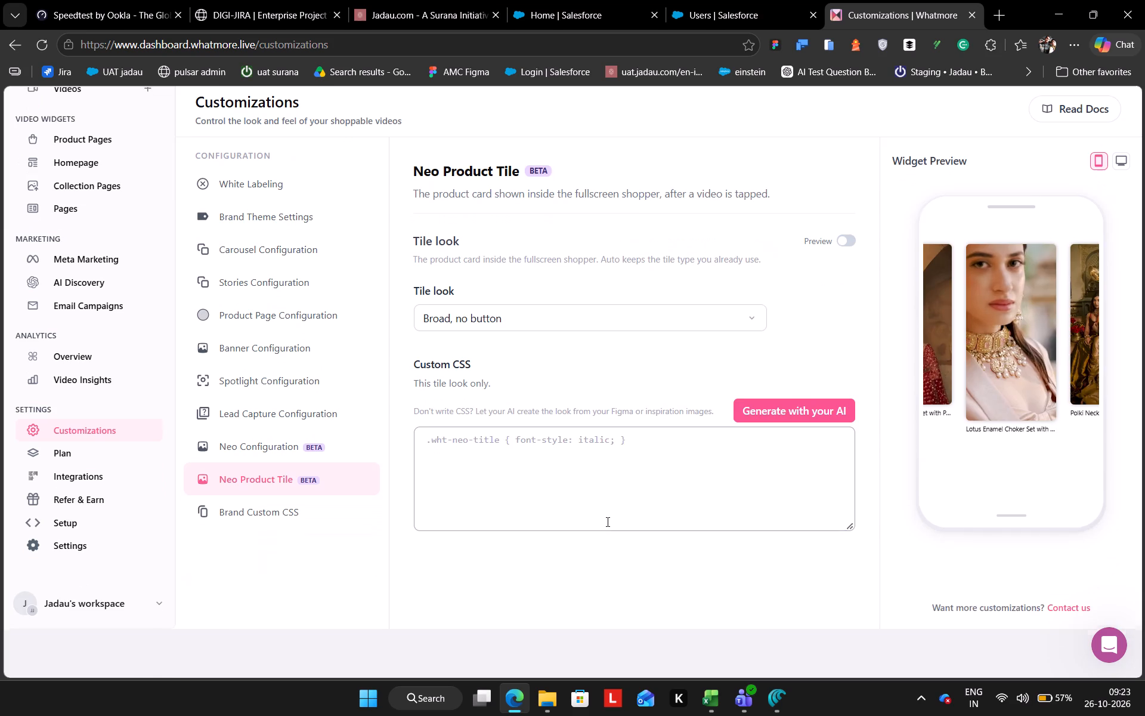
{"action": "scroll", "coordinate": [606, 521], "scroll_direction": "down", "scroll_amount": 1}
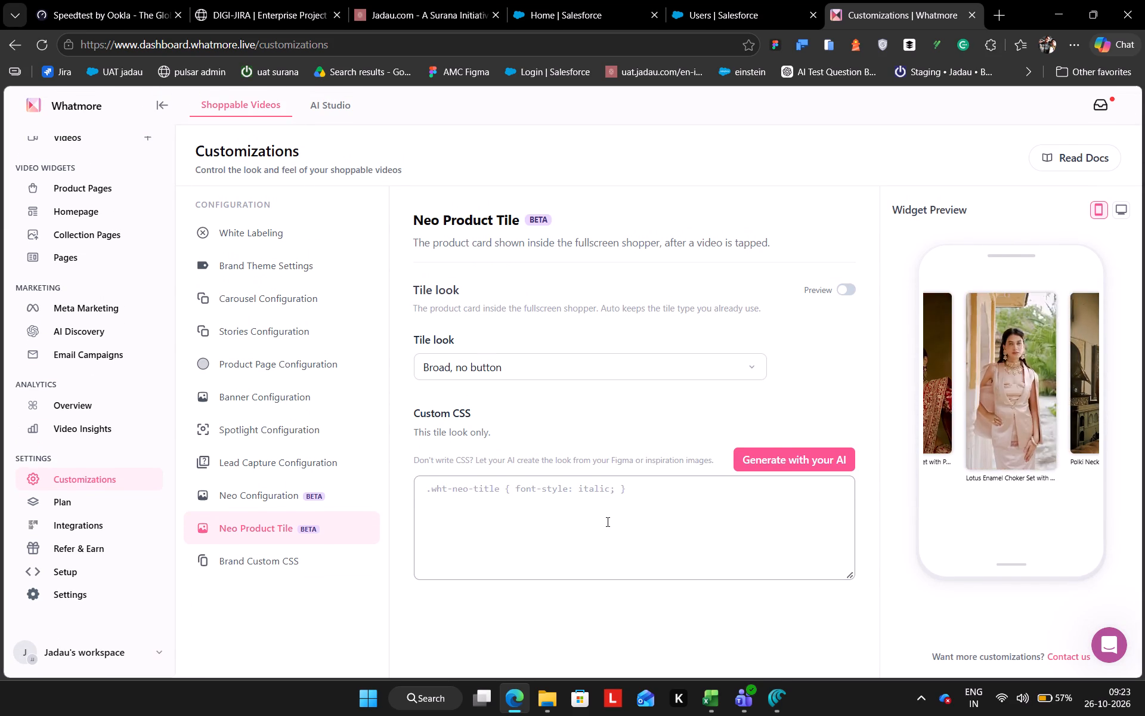
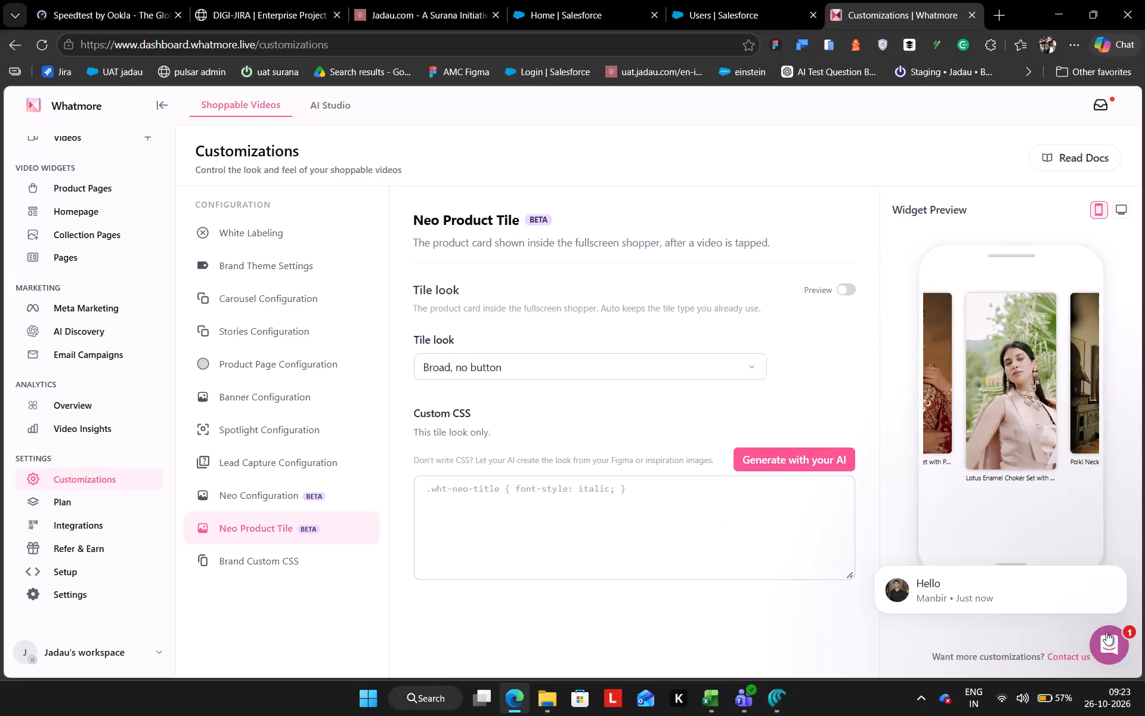
Reply in the support chat: "please provide feedback by first half today as we are planning to go live by first week of november.".
{"action": "left_click", "coordinate": [1114, 647]}
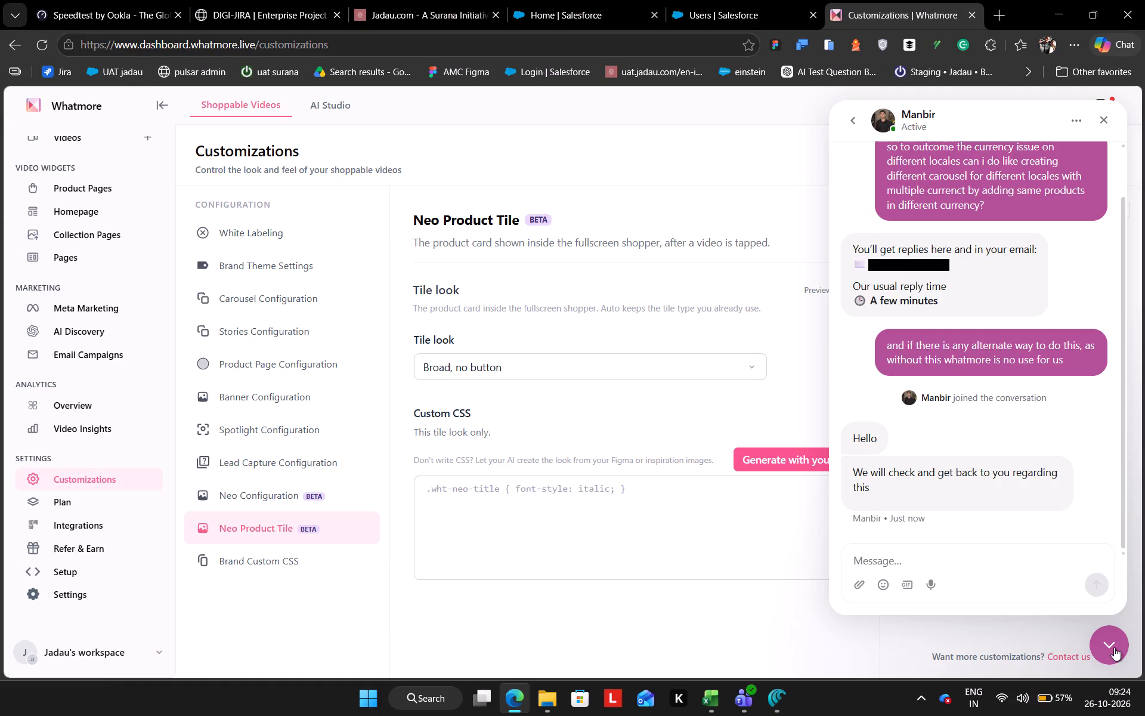
{"action": "left_click", "coordinate": [1004, 558]}
{"action": "type", "text": "please try to update"}
{"action": "key", "text": "space"}
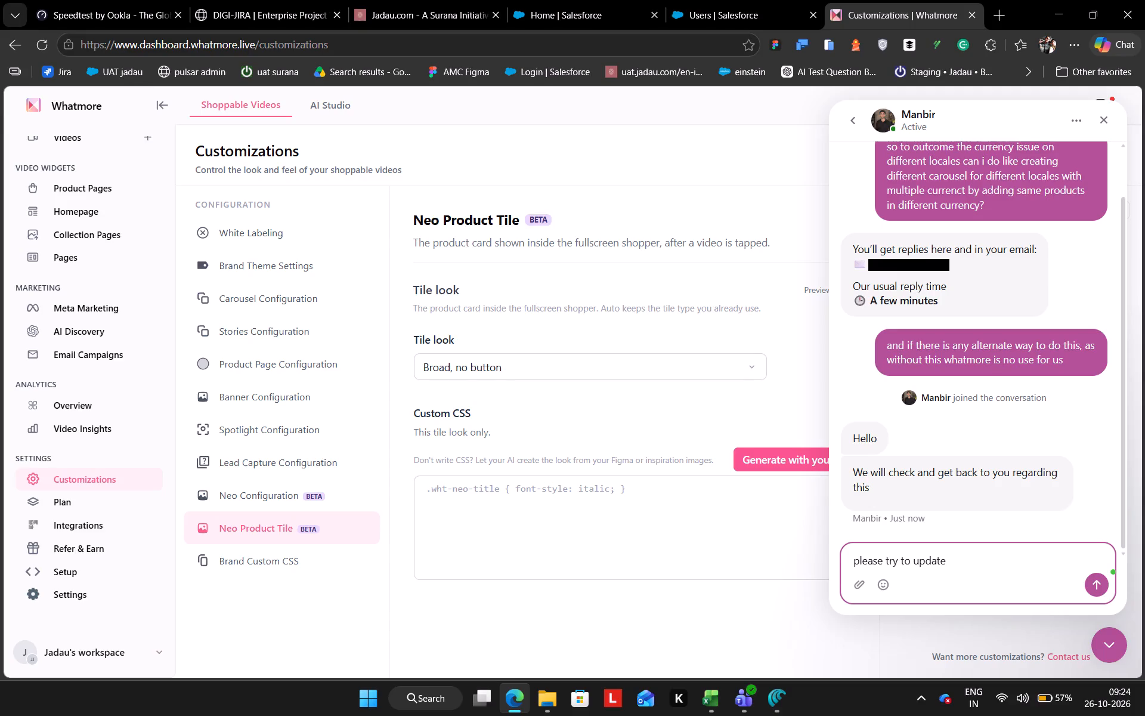
{"action": "key", "text": "BackSpace"}
{"action": "key", "text": "BackSpace"}
{"action": "key", "text": "BackSpace"}
{"action": "key", "text": "BackSpace"}
{"action": "key", "text": "BackSpace"}
{"action": "key", "text": "BackSpace"}
{"action": "key", "text": "BackSpace"}
{"action": "key", "text": "BackSpace"}
{"action": "key", "text": "BackSpace"}
{"action": "key", "text": "BackSpace"}
{"action": "key", "text": "BackSpace"}
{"action": "key", "text": "BackSpace"}
{"action": "key", "text": "BackSpace"}
{"action": "key", "text": "BackSpace"}
{"action": "type", "text": "provide feedback"}
{"action": "key", "text": "space"}
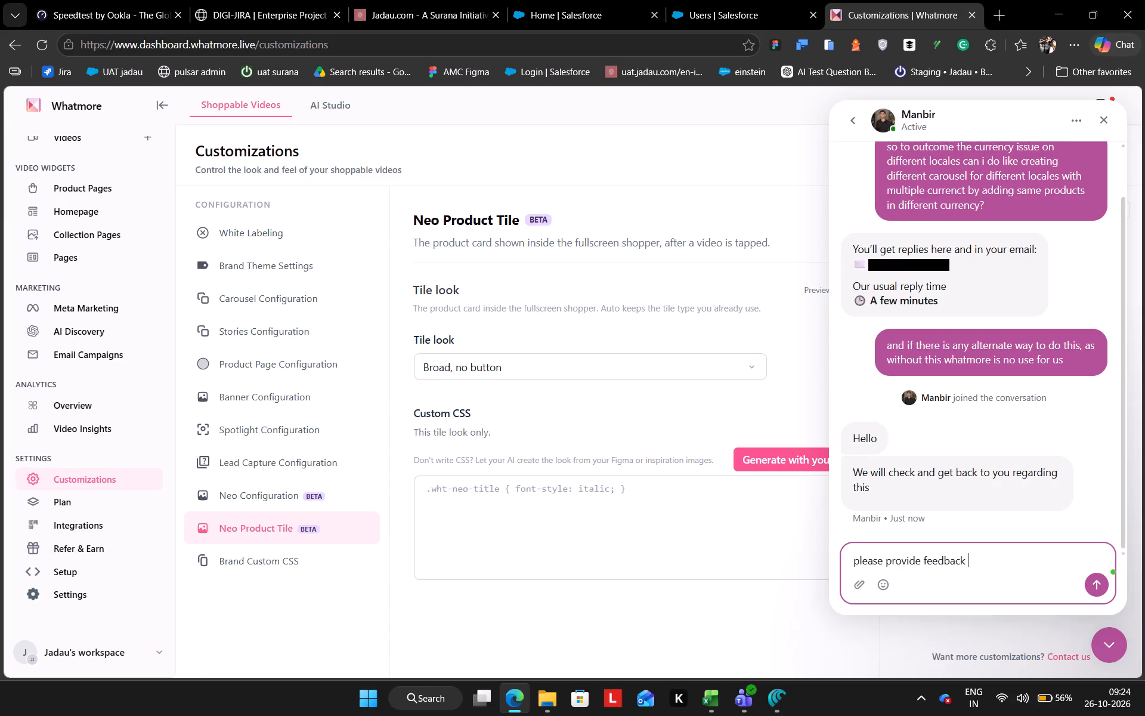
{"action": "key", "text": "b"}
{"action": "key", "text": "BackSpace"}
{"action": "key", "text": "b"}
{"action": "type", "text": "y"}
{"action": "key", "text": "space"}
{"action": "type", "text": "first half today"}
{"action": "key", "text": "space"}
{"action": "type", "text": "as we are planning to go live by"}
{"action": "key", "text": "space"}
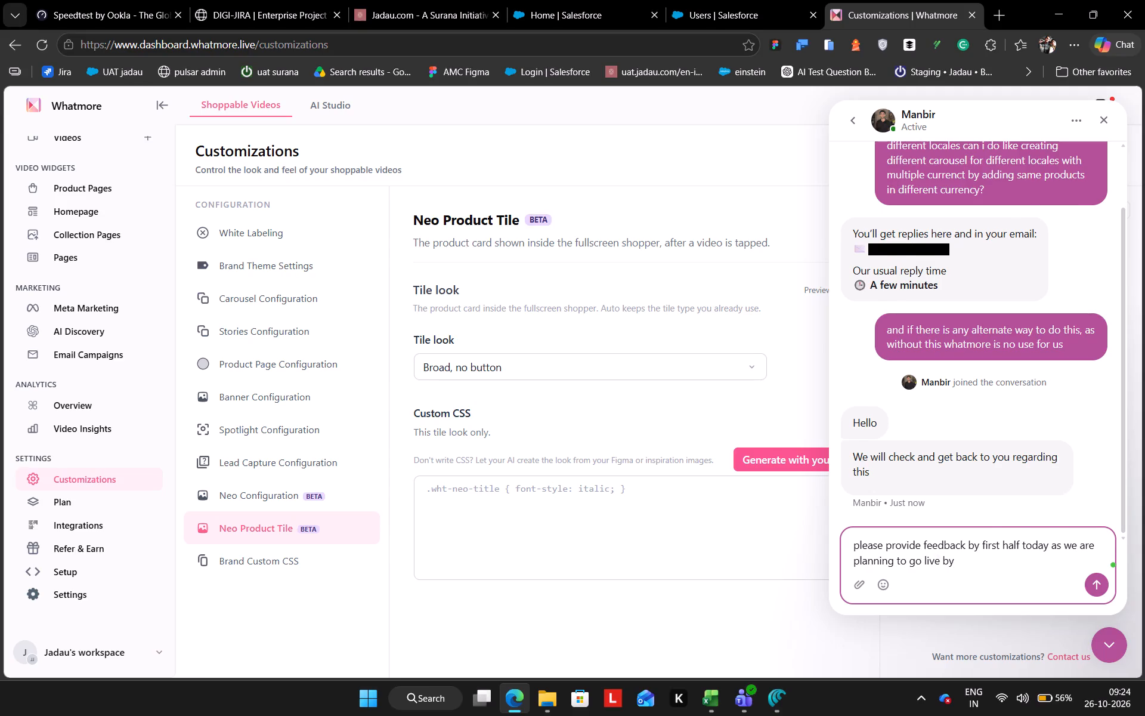
{"action": "type", "text": "first week"}
{"action": "key", "text": "space"}
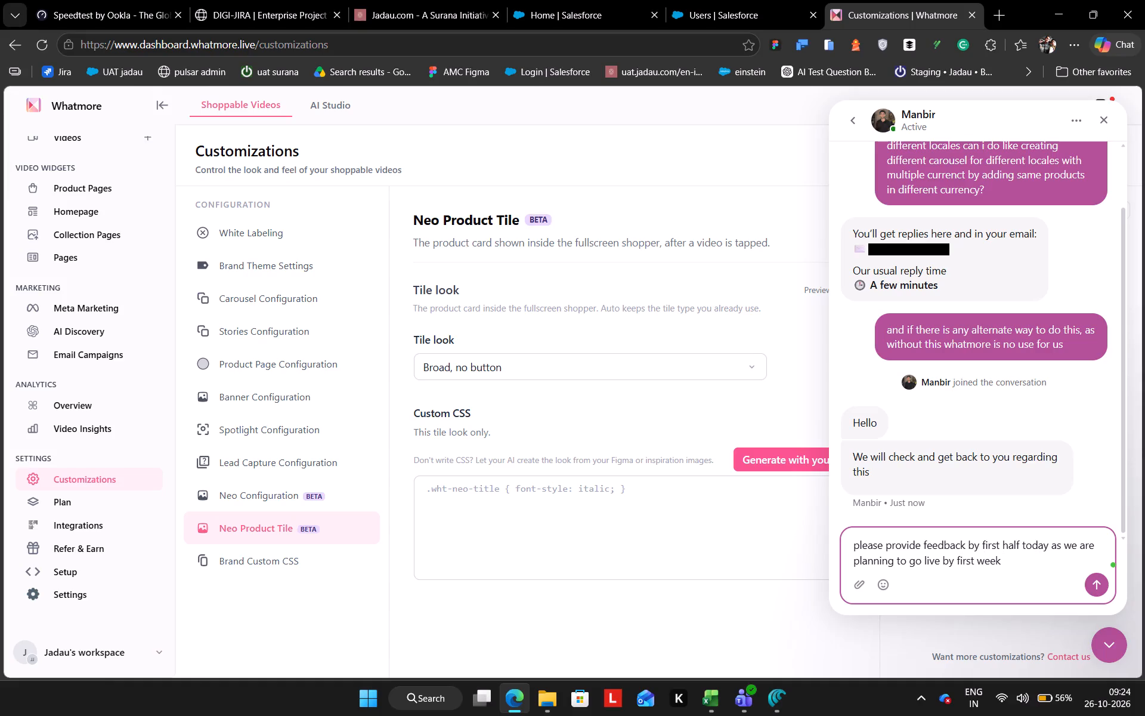
{"action": "type", "text": "of no"}
{"action": "key", "text": "v"}
{"action": "type", "text": "ember."}
{"action": "key", "text": "Return"}
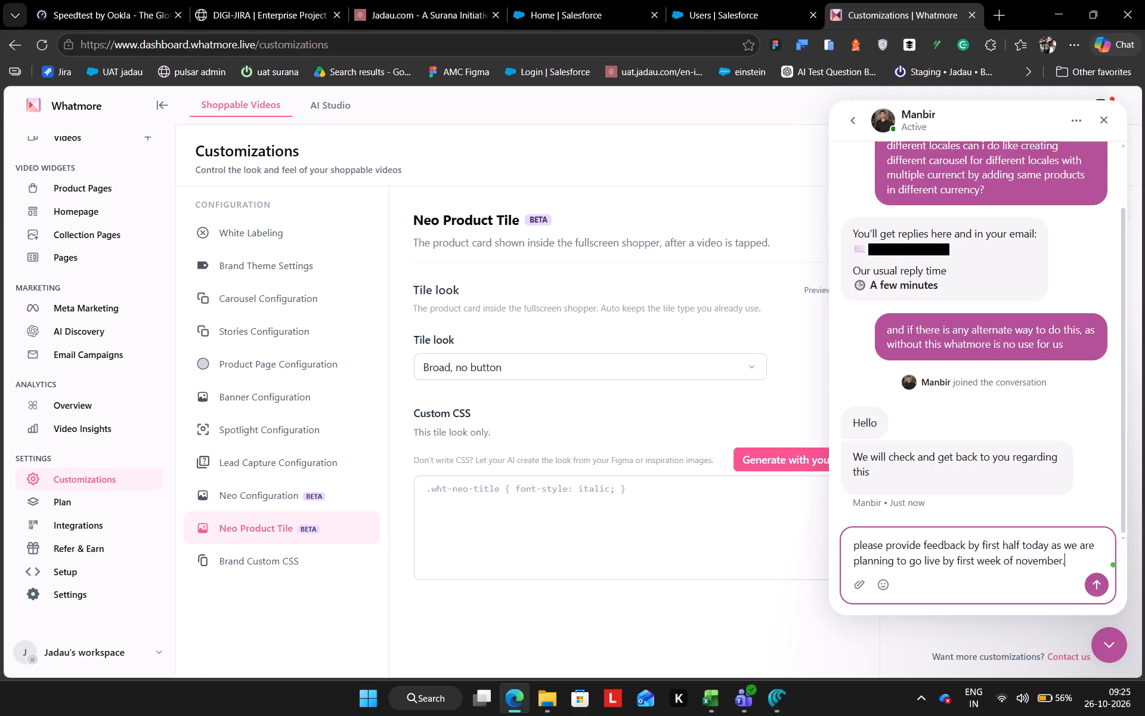